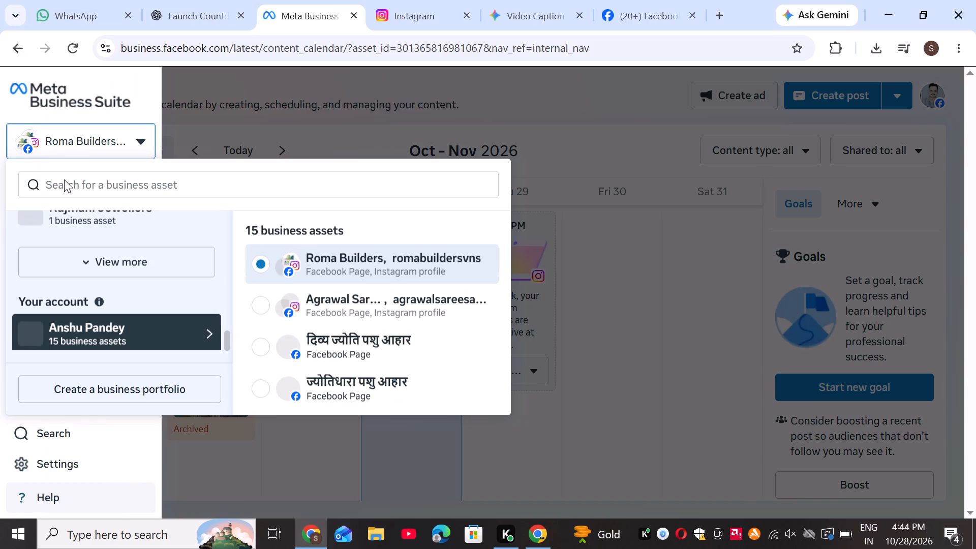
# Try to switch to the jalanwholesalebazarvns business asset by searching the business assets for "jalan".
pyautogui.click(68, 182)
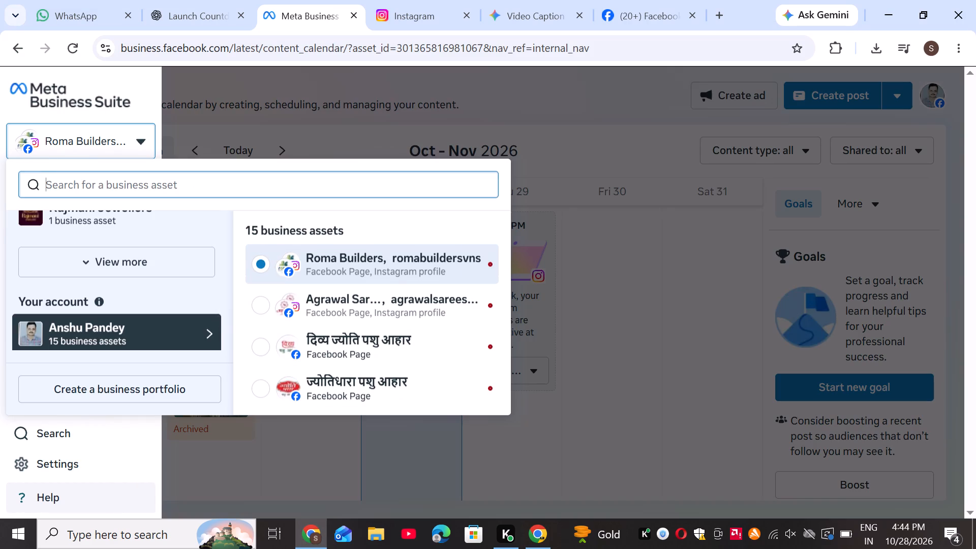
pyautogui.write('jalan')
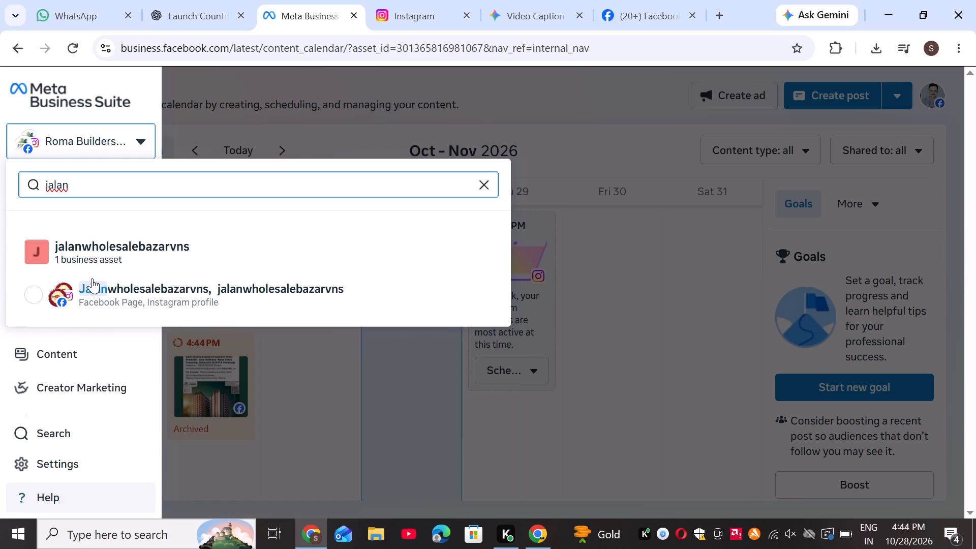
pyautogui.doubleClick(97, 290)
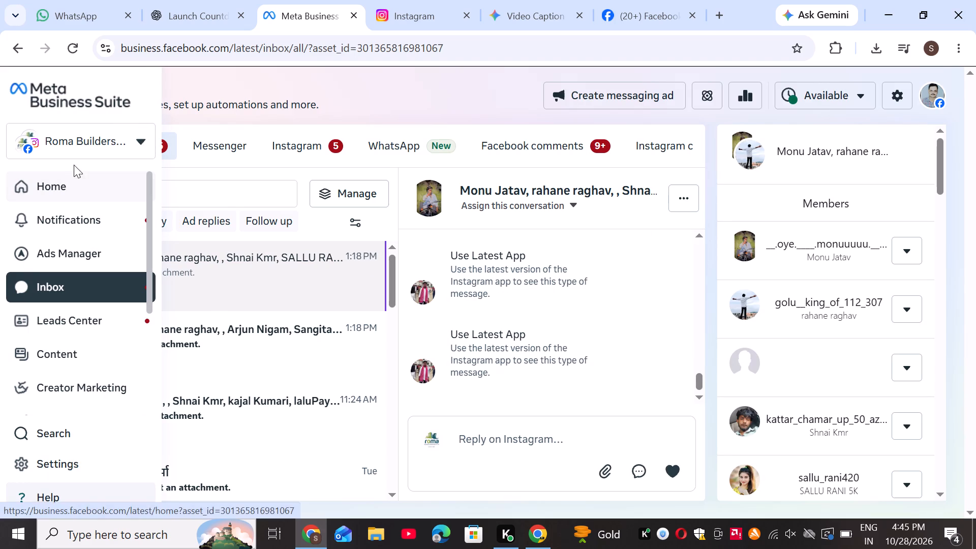
# Reopen the business asset list and look through the account's 15 assets for the page to switch to.
pyautogui.click(77, 134)
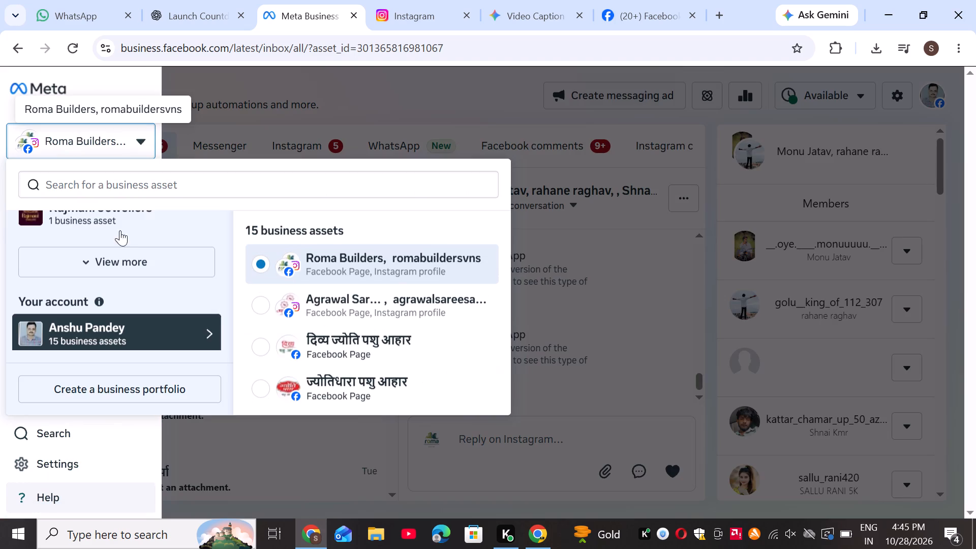
pyautogui.scroll(-2, 309, 358)
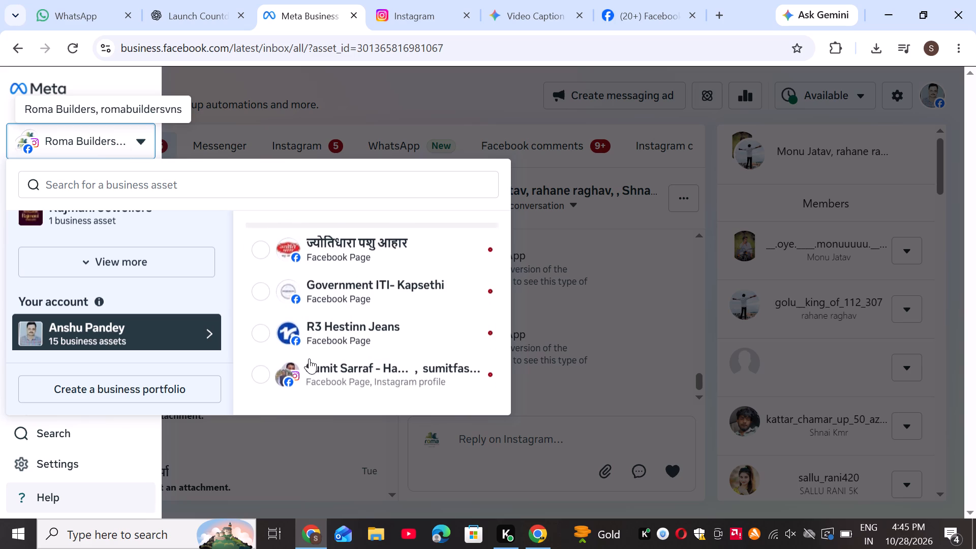
pyautogui.scroll(-2, 309, 358)
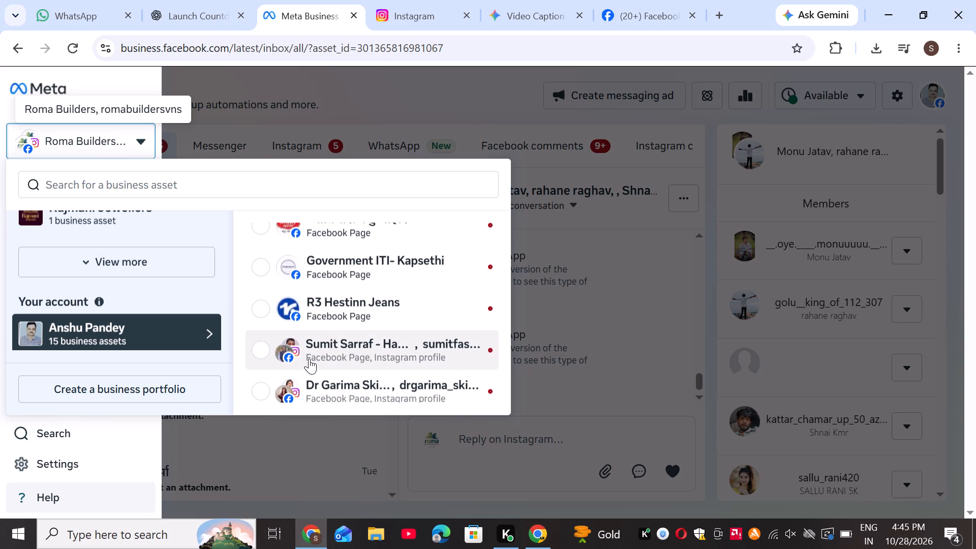
pyautogui.scroll(-1, 309, 358)
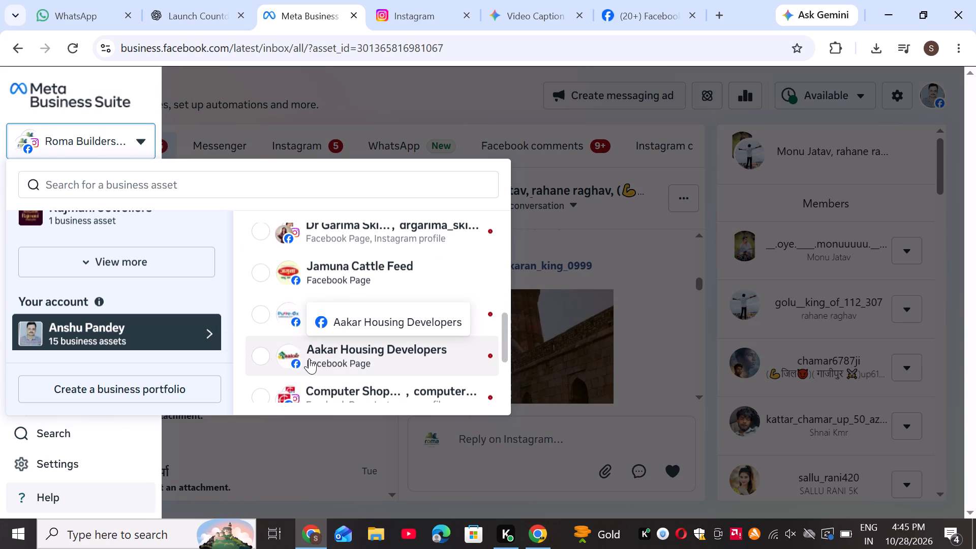
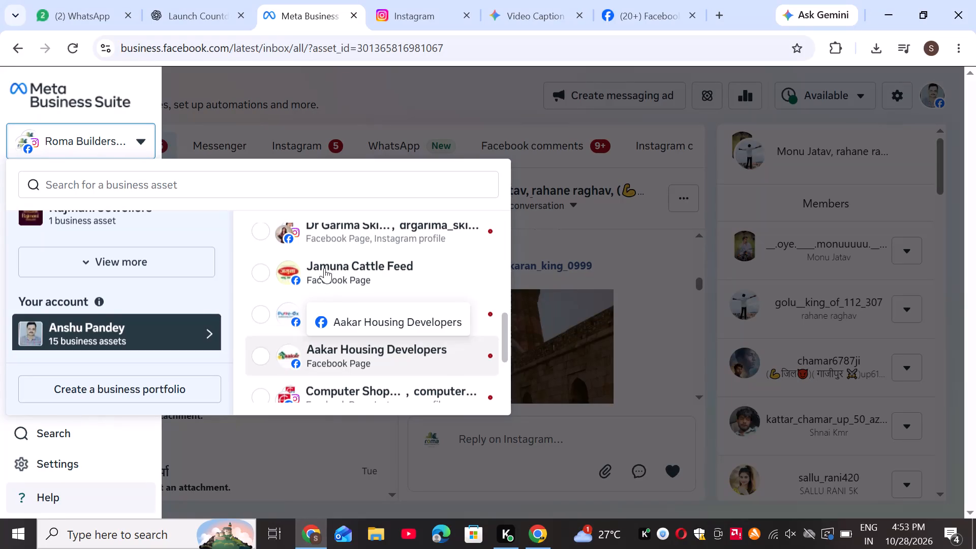
# Look for the Jalan page among the account's business assets by searching the asset switcher for "jalan".
pyautogui.scroll(-3, 334, 344)
pyautogui.rightClick(334, 344)
pyautogui.scroll(-1, 325, 320)
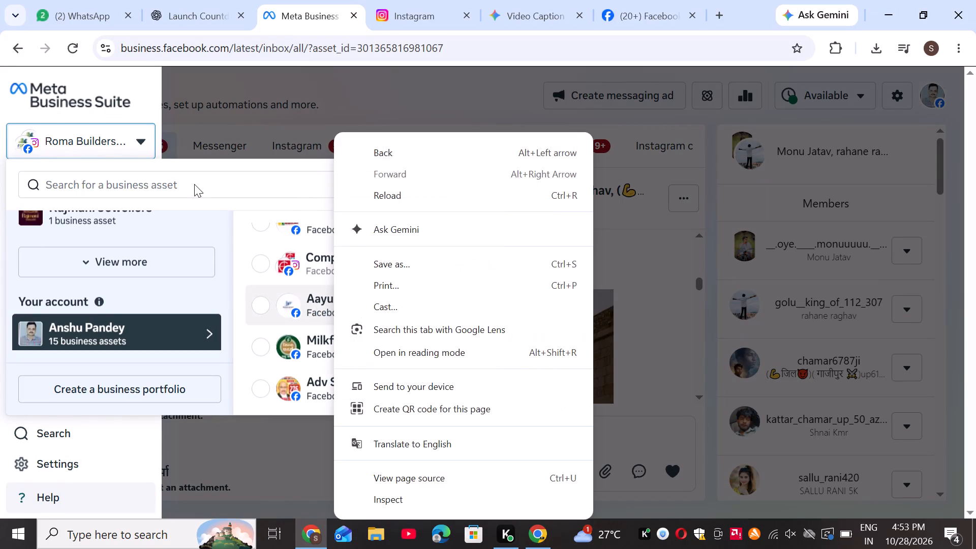
pyautogui.click(194, 183)
pyautogui.press('l')
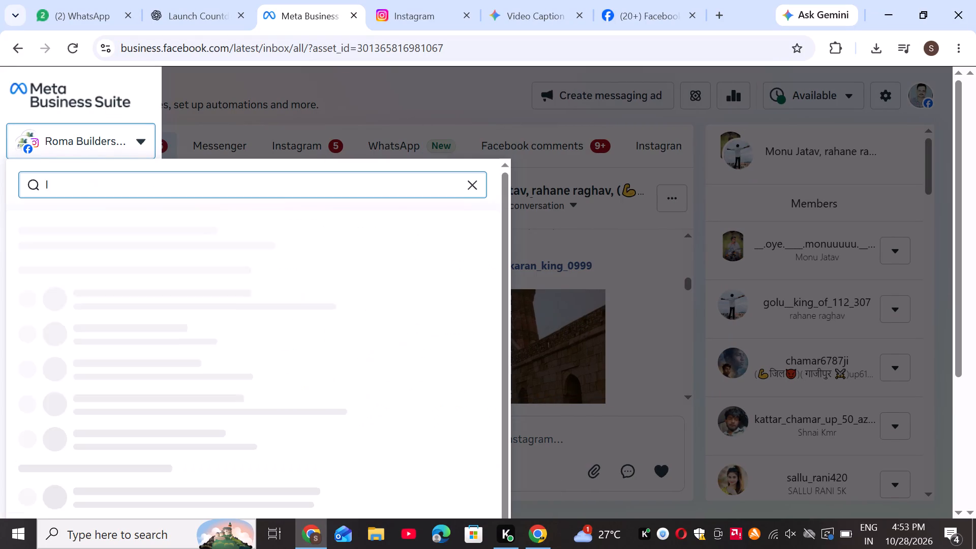
pyautogui.press('BackSpace')
pyautogui.write('jalan')
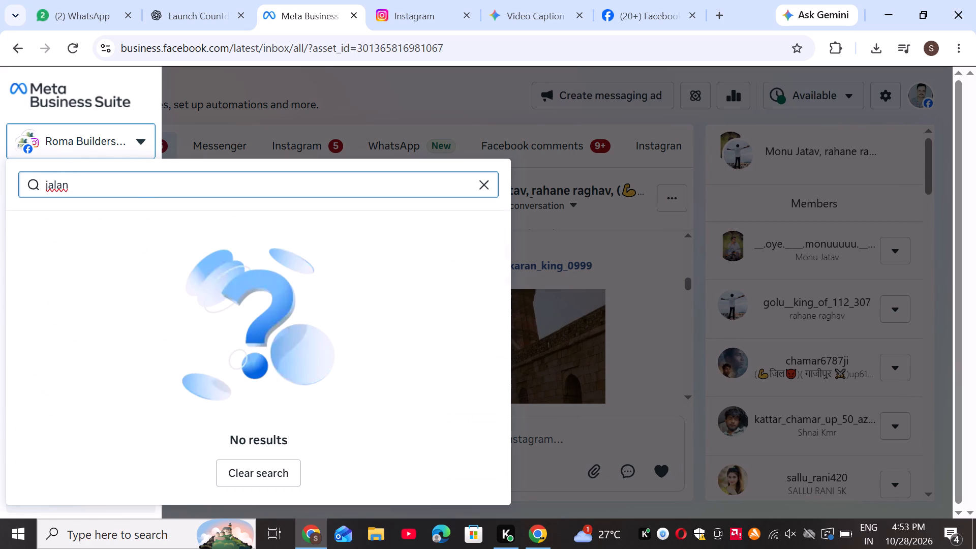
pyautogui.press('BackSpace')
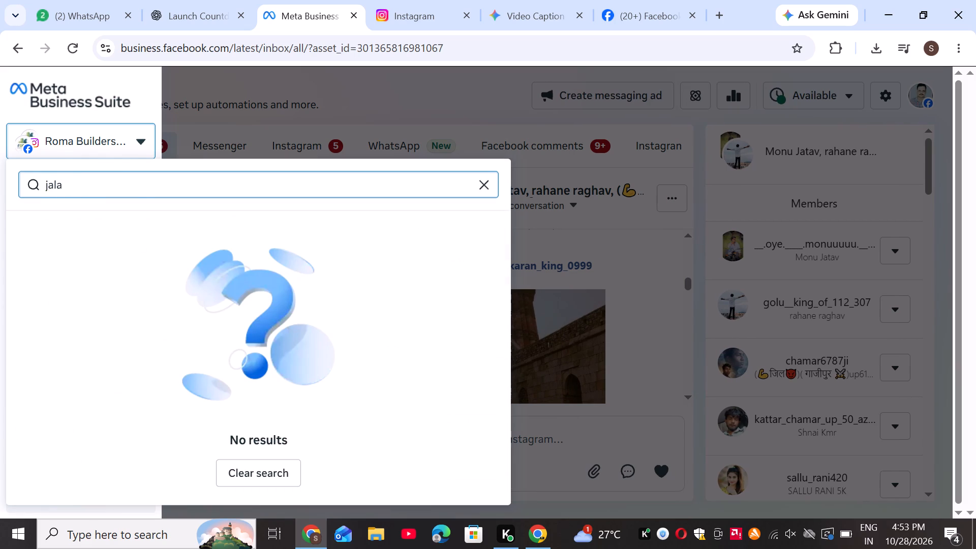
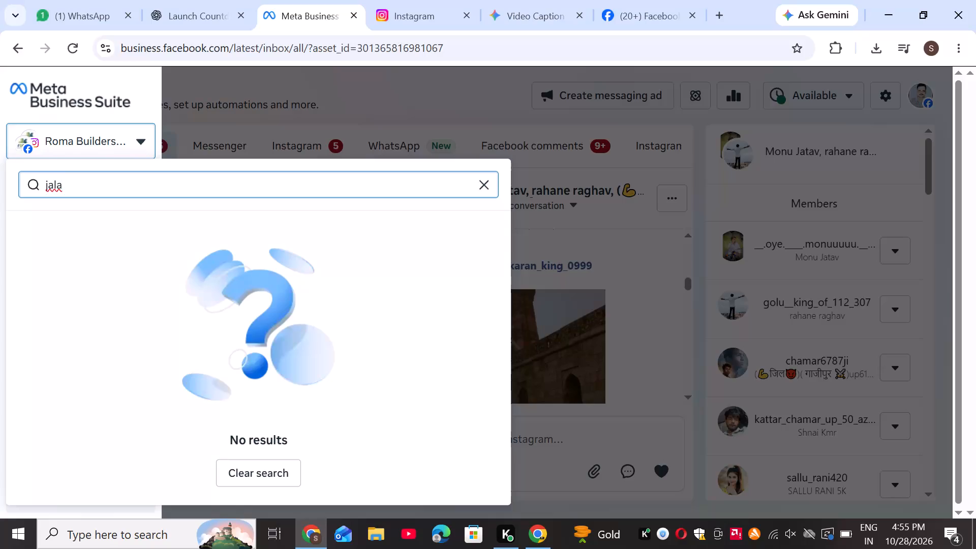
# Search the business asset switcher for "jalans" to look for the Jalan page.
pyautogui.write('ns')
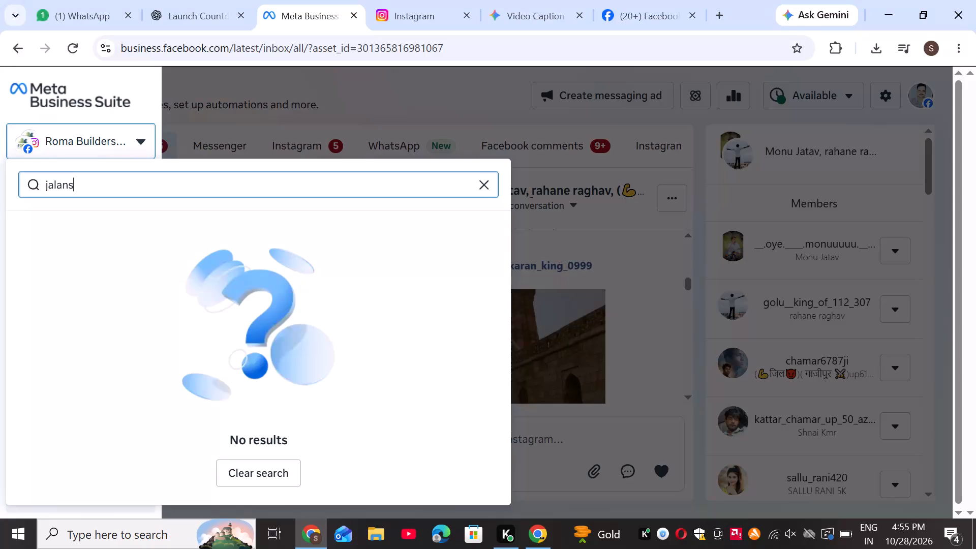
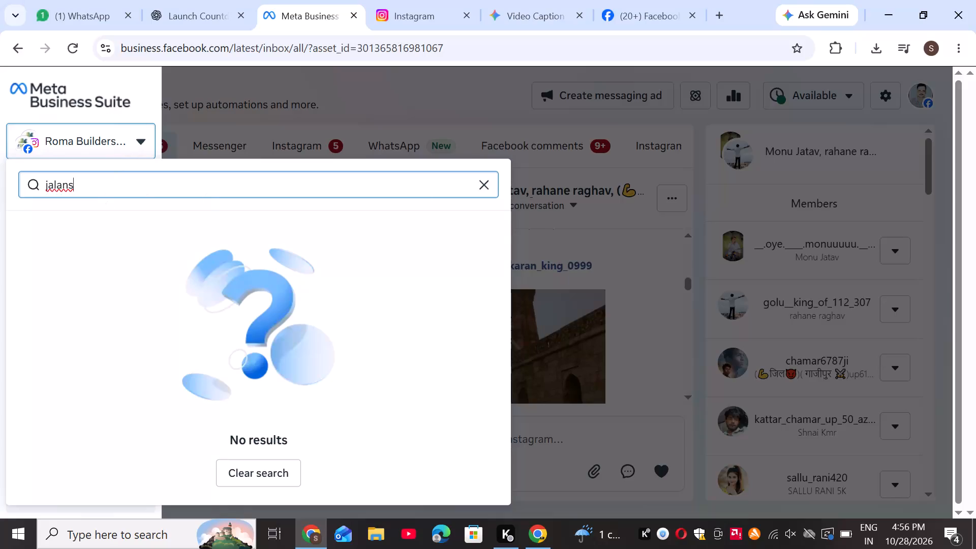
# Clear the business asset search and look through the business portfolios for the Jalan page, expanding the portfolio list.
pyautogui.click(486, 192)
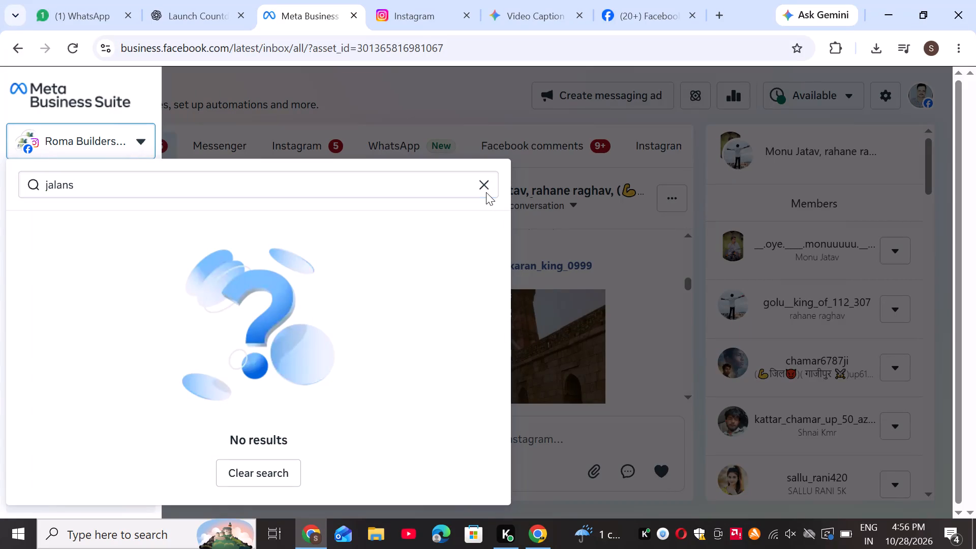
pyautogui.click(484, 182)
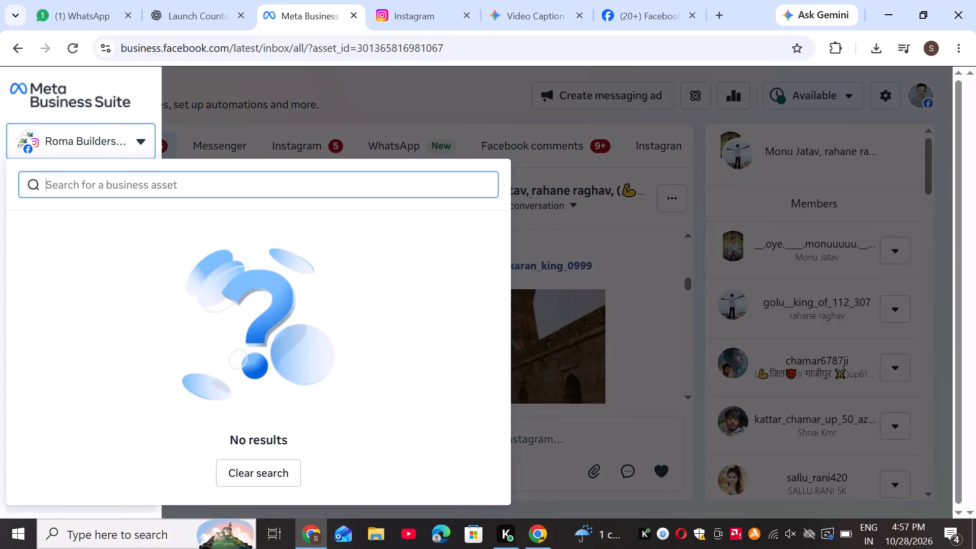
pyautogui.scroll(1, 124, 288)
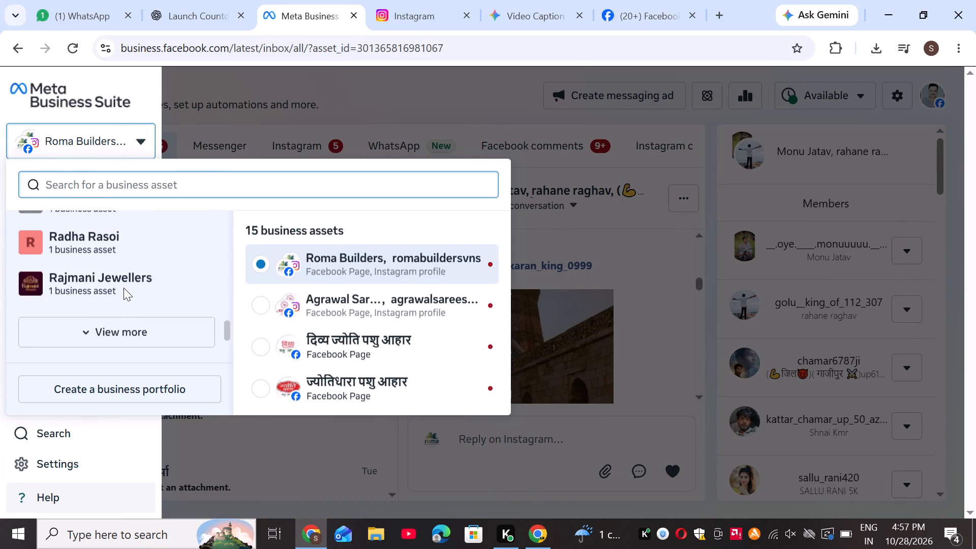
pyautogui.scroll(6, 124, 288)
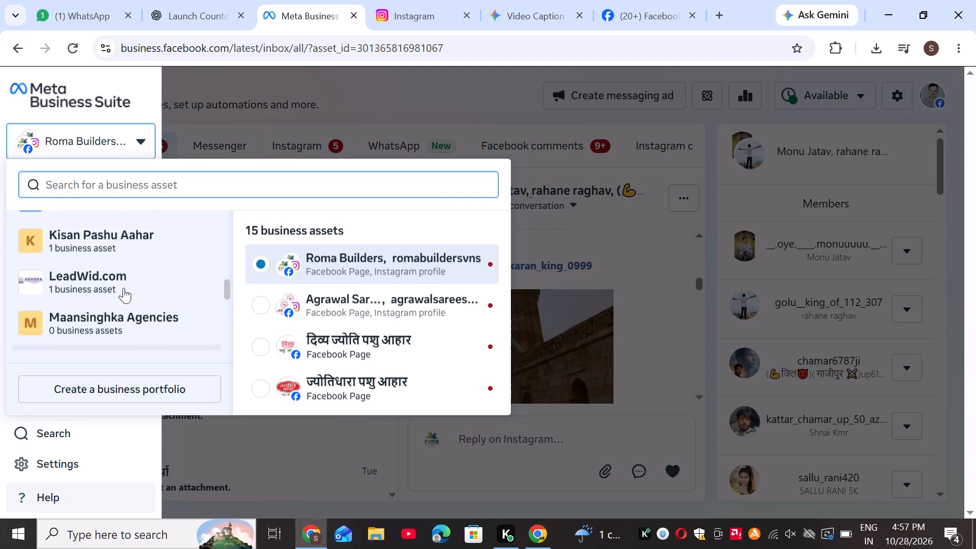
pyautogui.scroll(4, 124, 288)
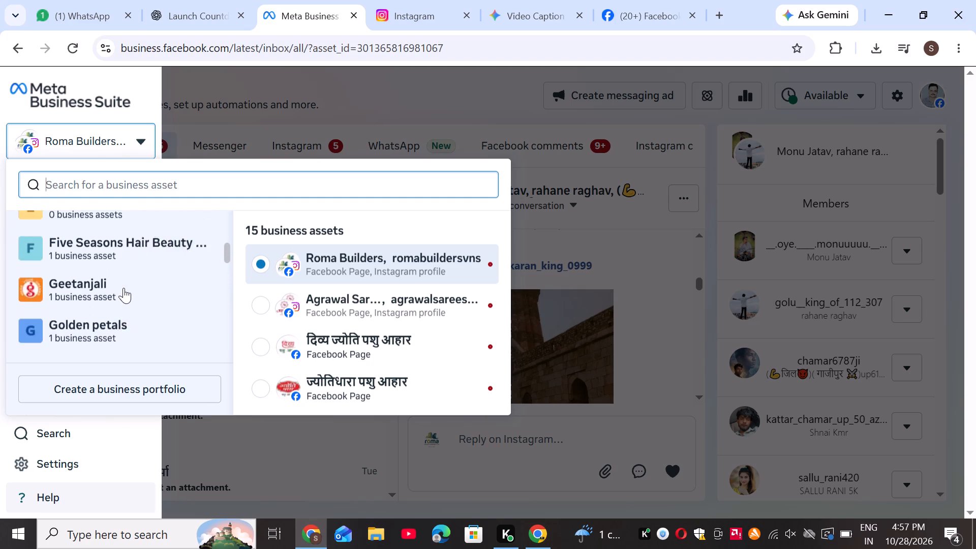
pyautogui.scroll(3, 124, 288)
pyautogui.hscroll(1, 124, 288)
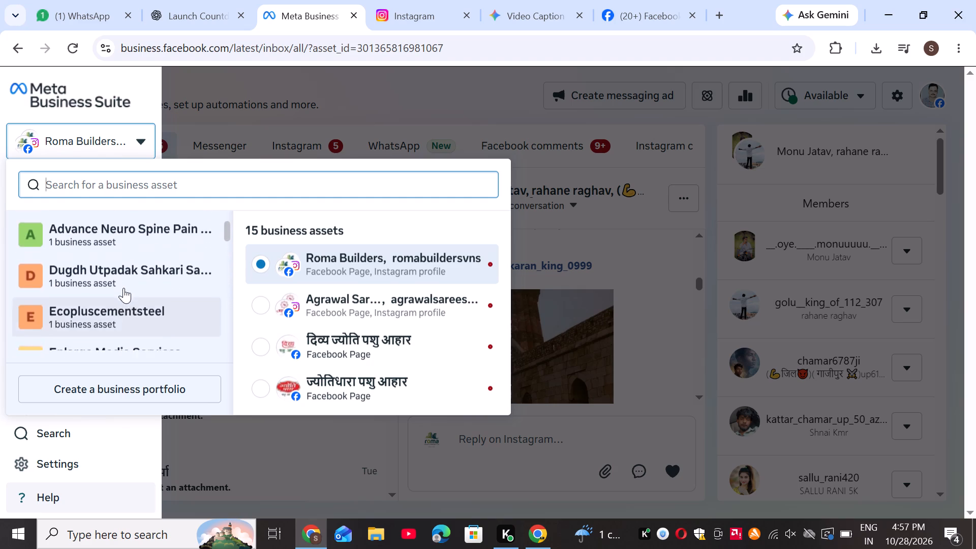
pyautogui.hscroll(1, 124, 288)
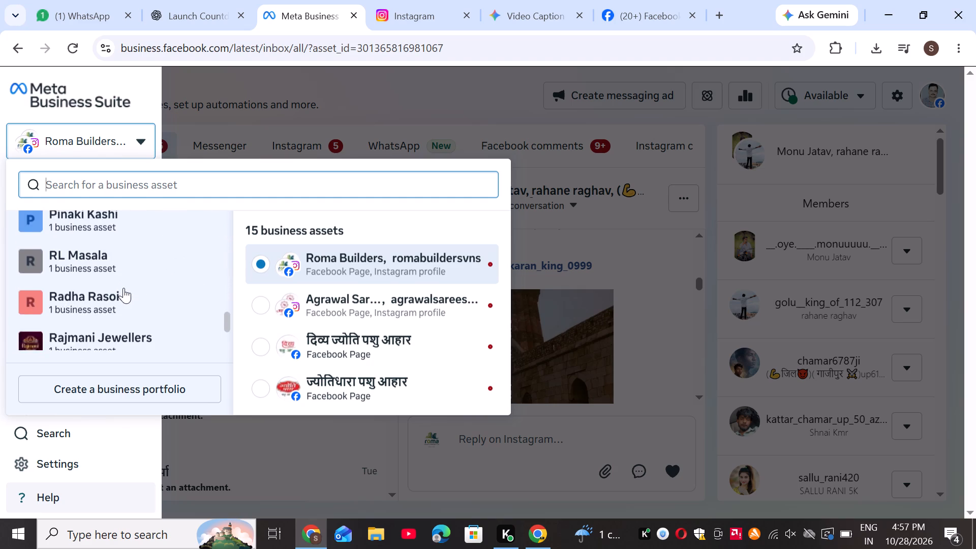
pyautogui.scroll(-2, 124, 288)
pyautogui.click(119, 254)
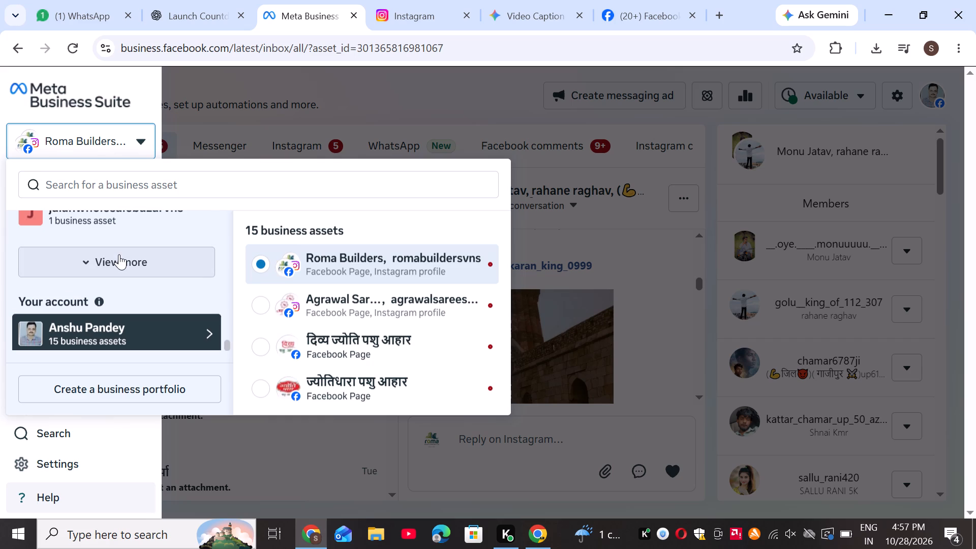
# Look through the business assets under the personal account for the Jalan page.
pyautogui.scroll(-2, 297, 334)
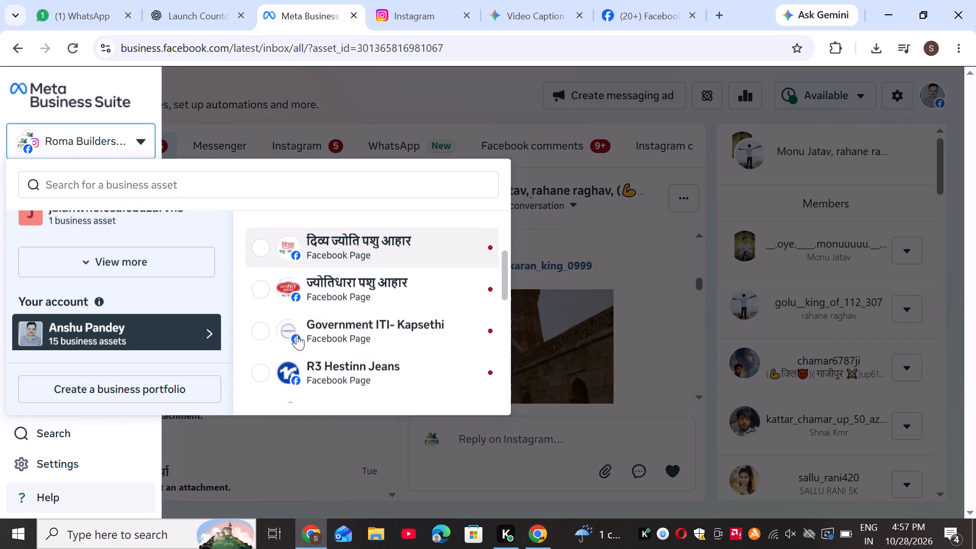
pyautogui.scroll(-4, 297, 334)
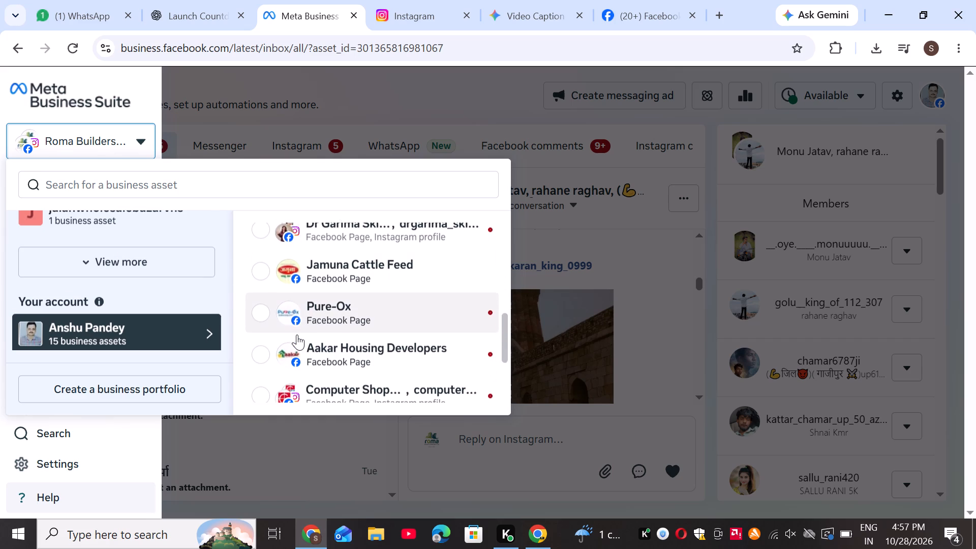
pyautogui.scroll(-3, 297, 334)
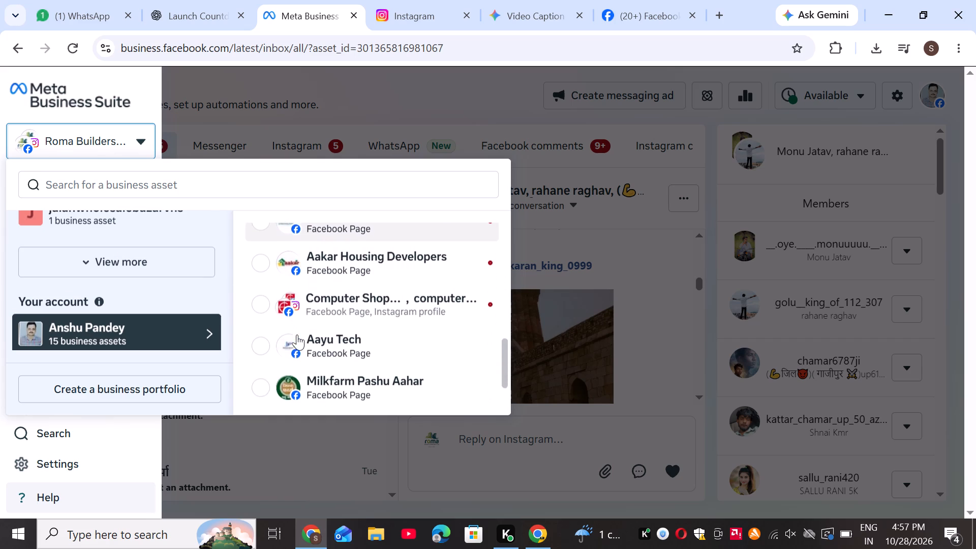
# Look through the remaining business assets under the personal account for the Jalan page, then close the asset switcher.
pyautogui.scroll(-3, 297, 334)
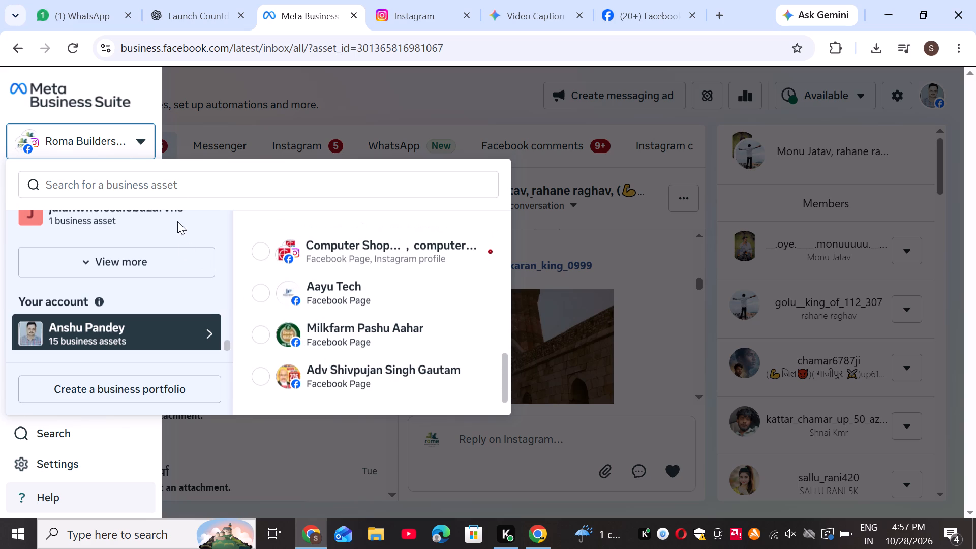
pyautogui.click(174, 189)
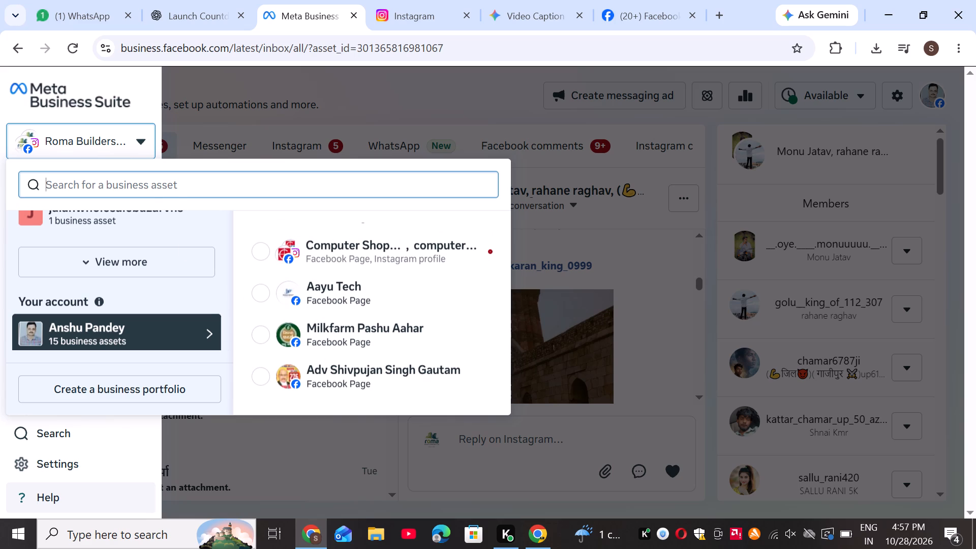
pyautogui.scroll(1, 165, 197)
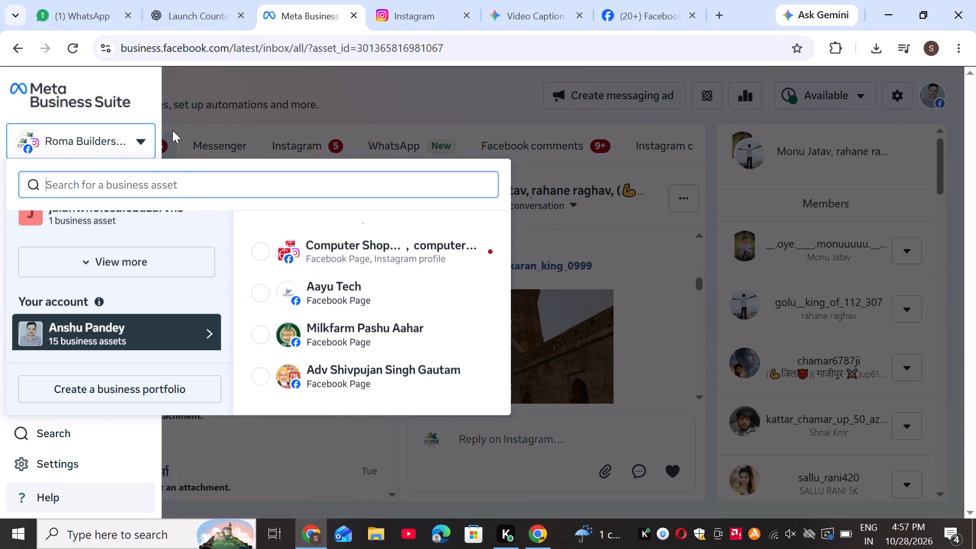
pyautogui.click(172, 130)
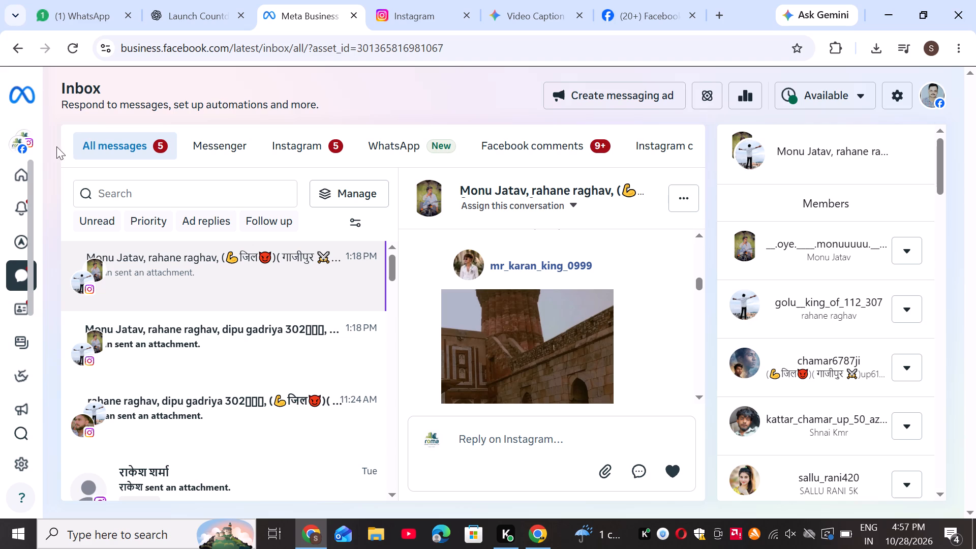
# Go from the inbox to the Home page of the Roma Builders business account.
pyautogui.click(26, 182)
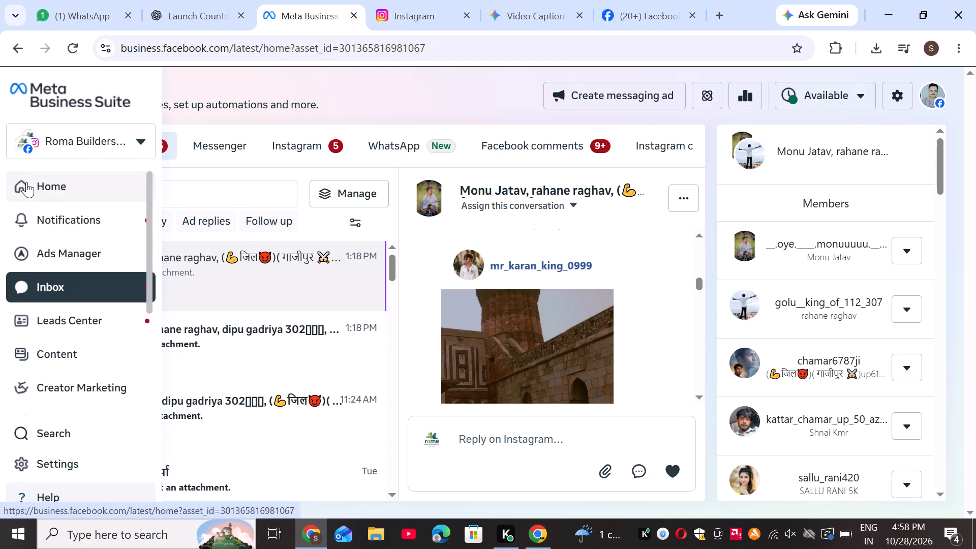
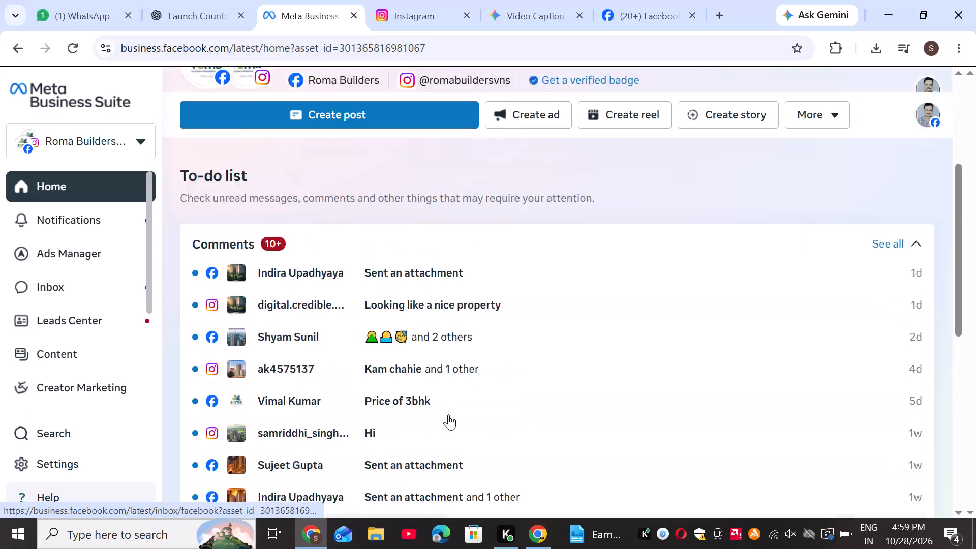
# Switch the active business asset to the Jalanwholesalebazarvns Facebook Page and Instagram profile in the jalanwholesalebazarvns portfolio.
pyautogui.scroll(2, 448, 414)
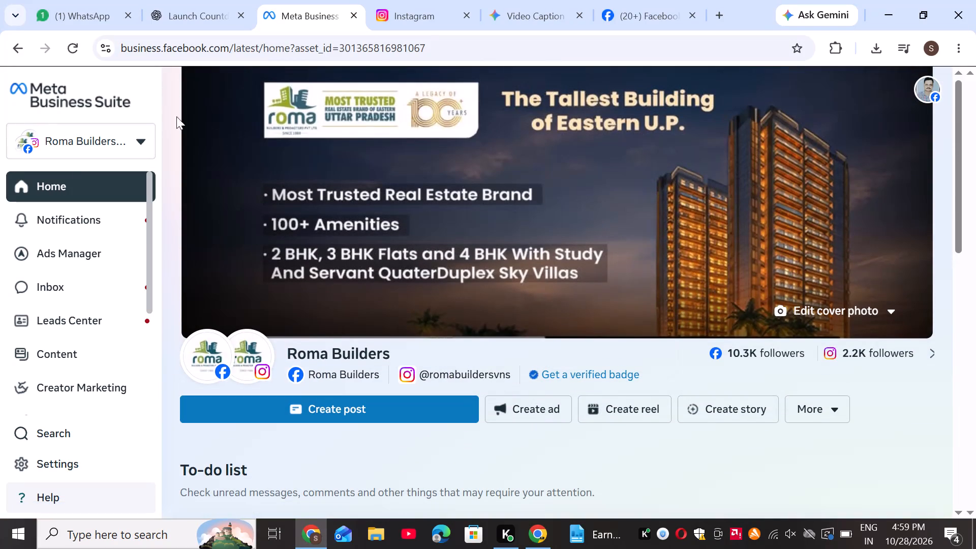
pyautogui.click(38, 141)
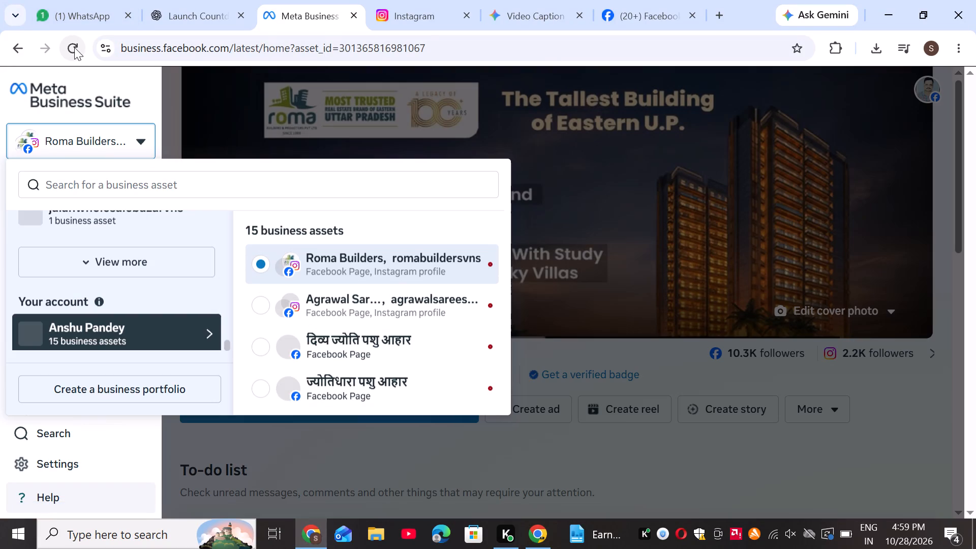
pyautogui.scroll(2, 118, 245)
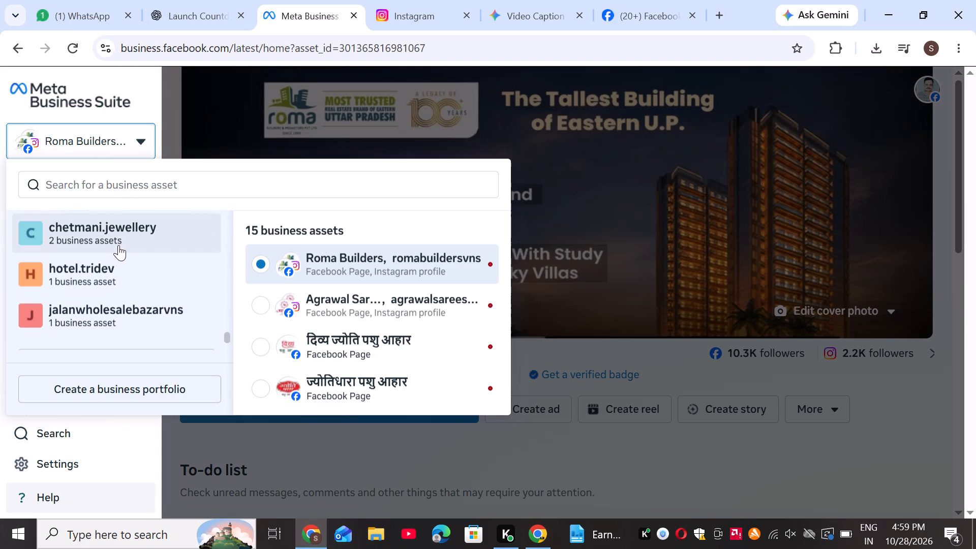
pyautogui.click(98, 320)
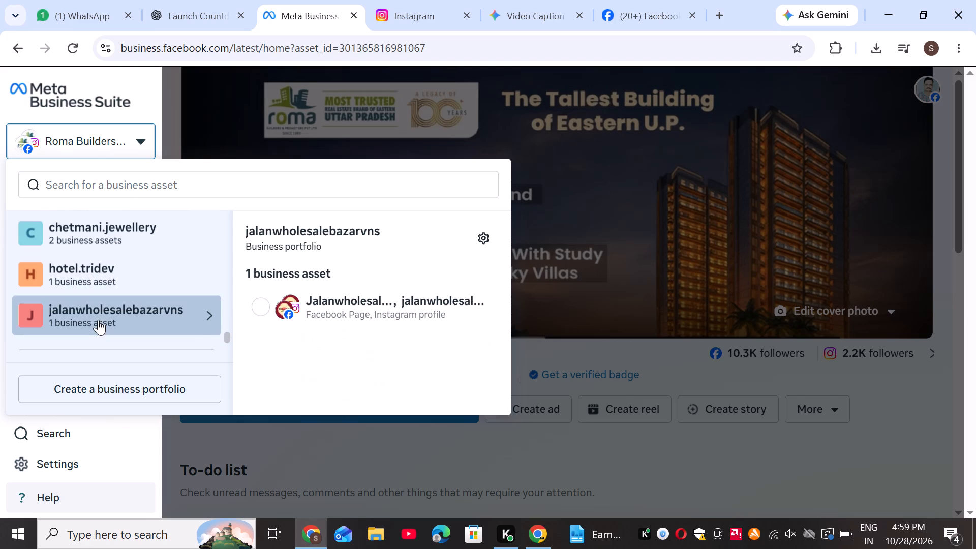
pyautogui.click(260, 304)
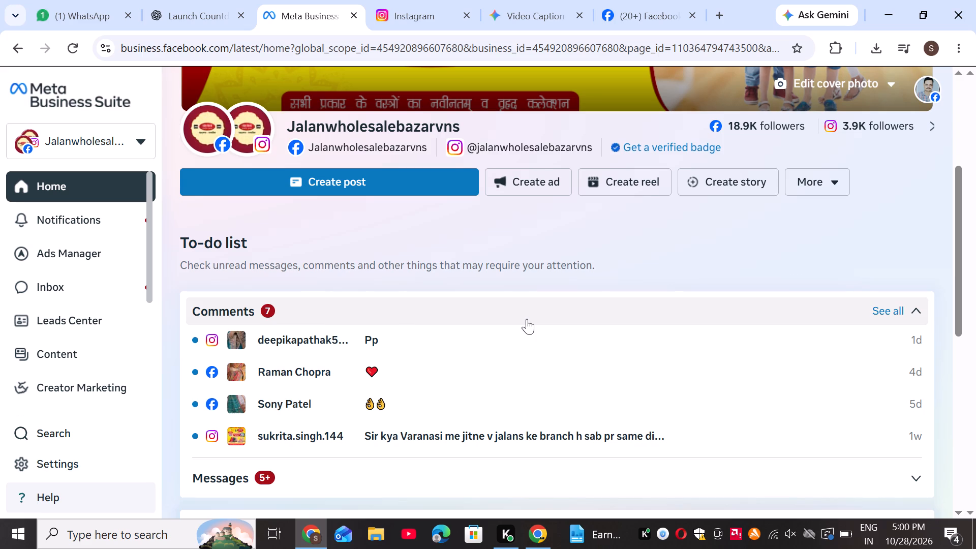
pyautogui.doubleClick(527, 319)
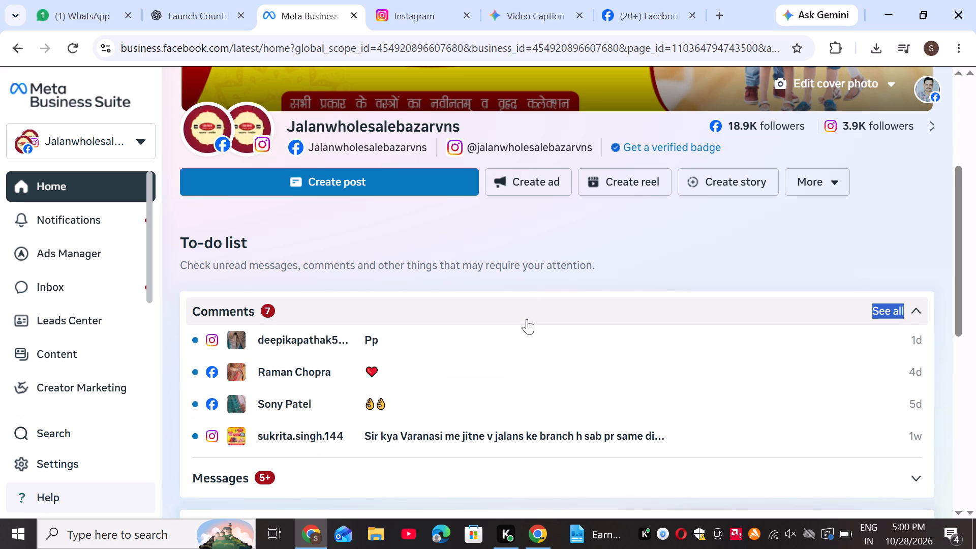
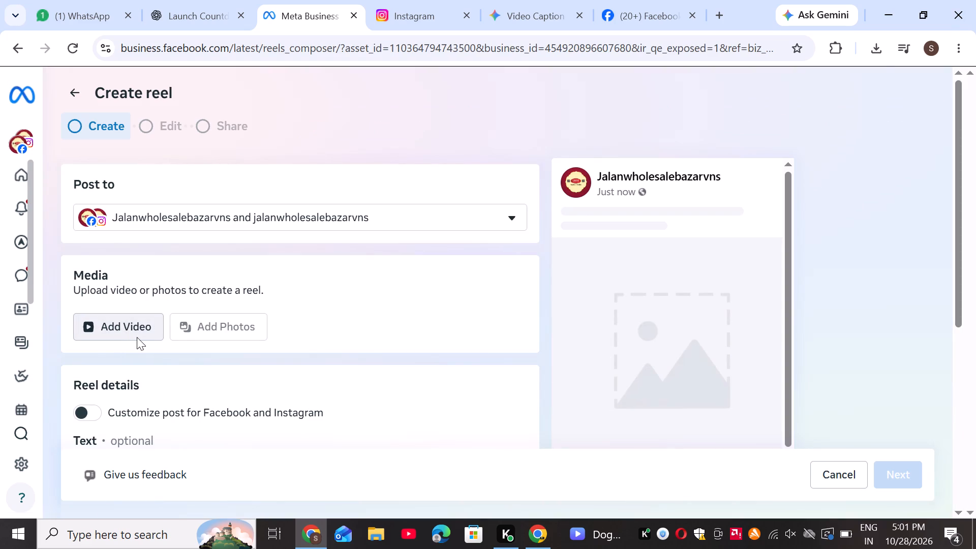
# Add the video "jalan 15th" from the Downloads folder to the new reel.
pyautogui.click(137, 337)
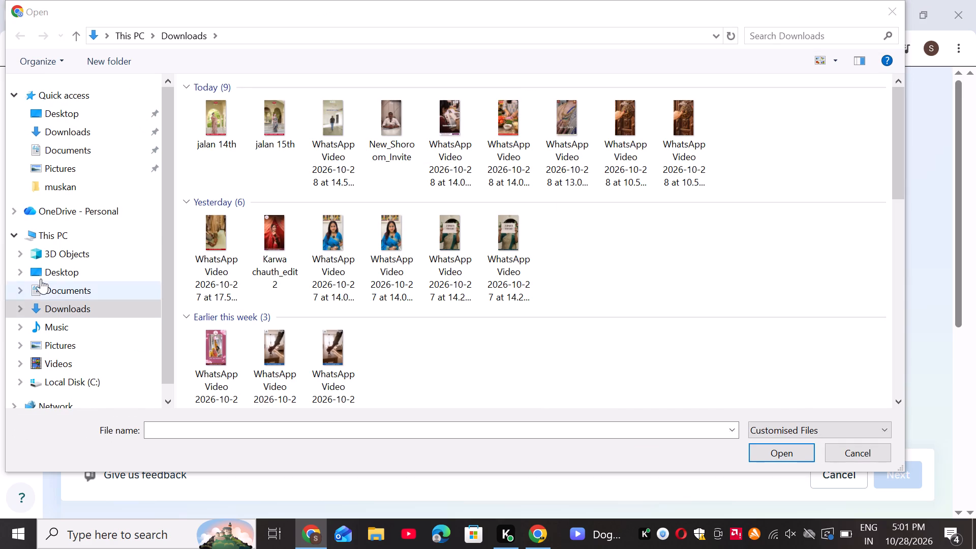
pyautogui.doubleClick(266, 143)
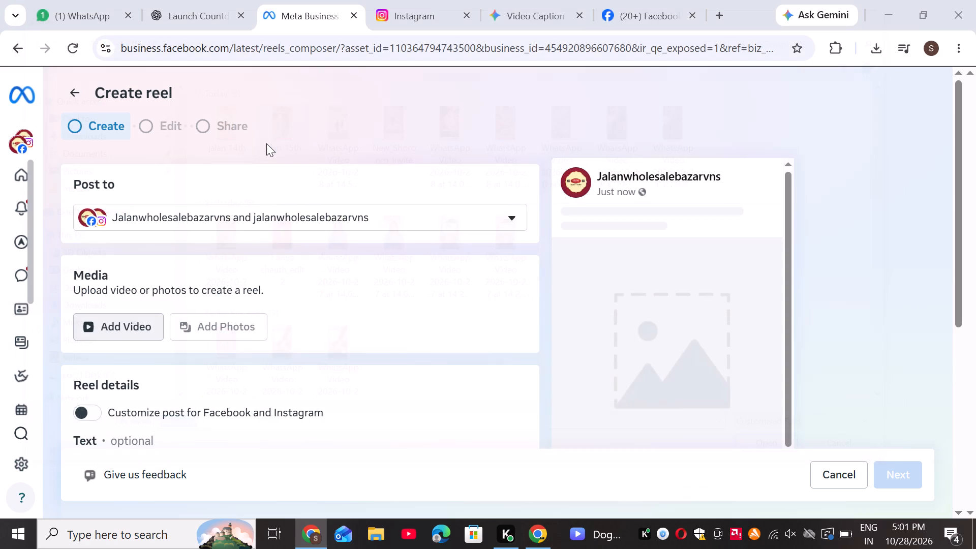
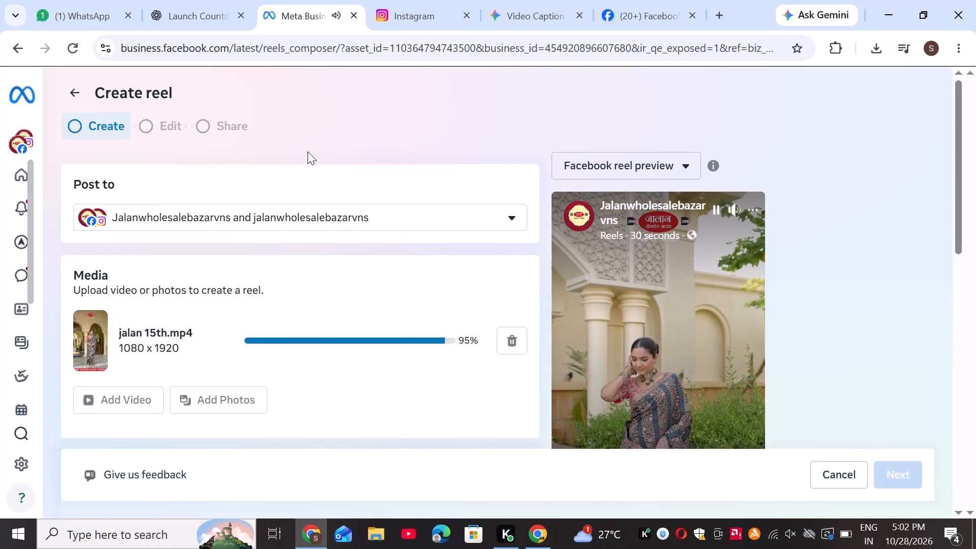
pyautogui.scroll(-4, 342, 304)
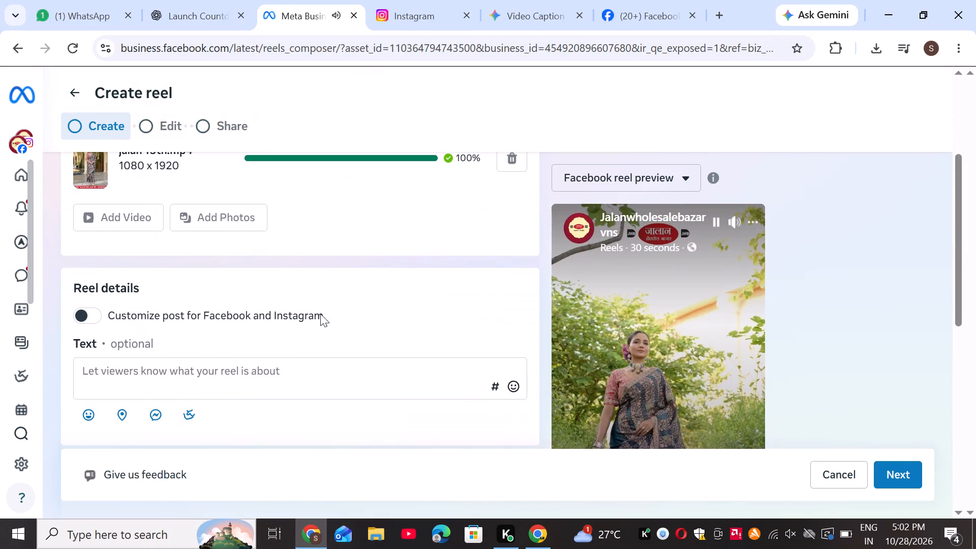
pyautogui.click(249, 367)
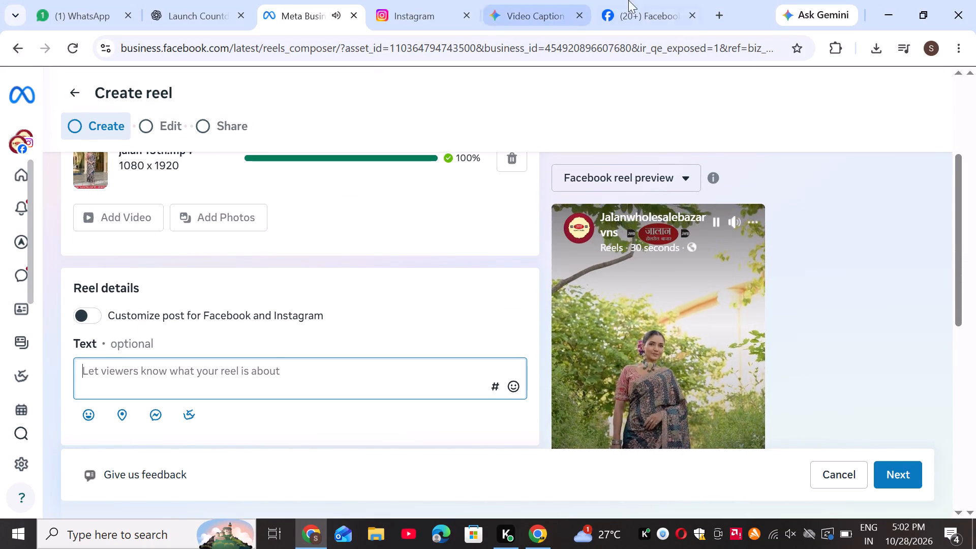
pyautogui.click(538, 528)
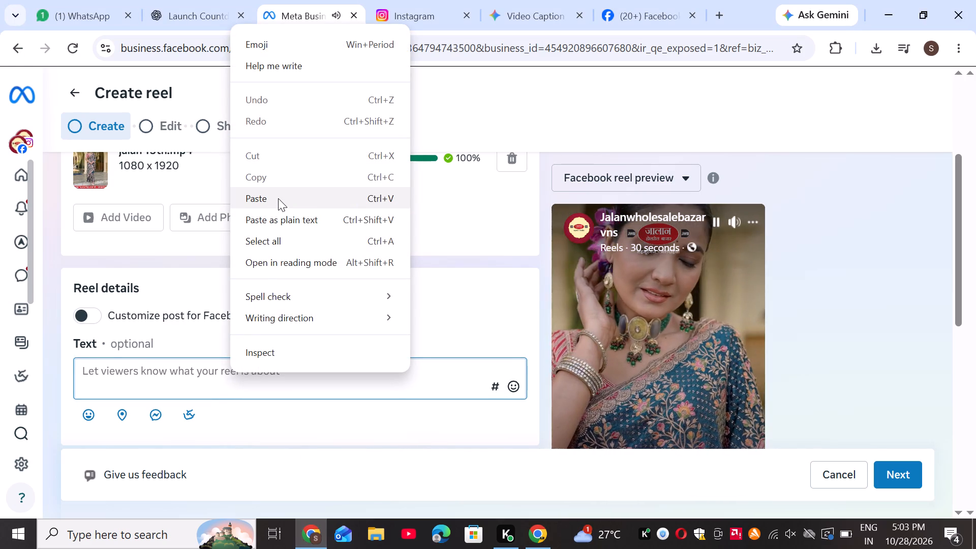
# Paste the copied two-paragraph Hindi caption into the reel's text and add two lines with a single dot below it.
pyautogui.click(270, 200)
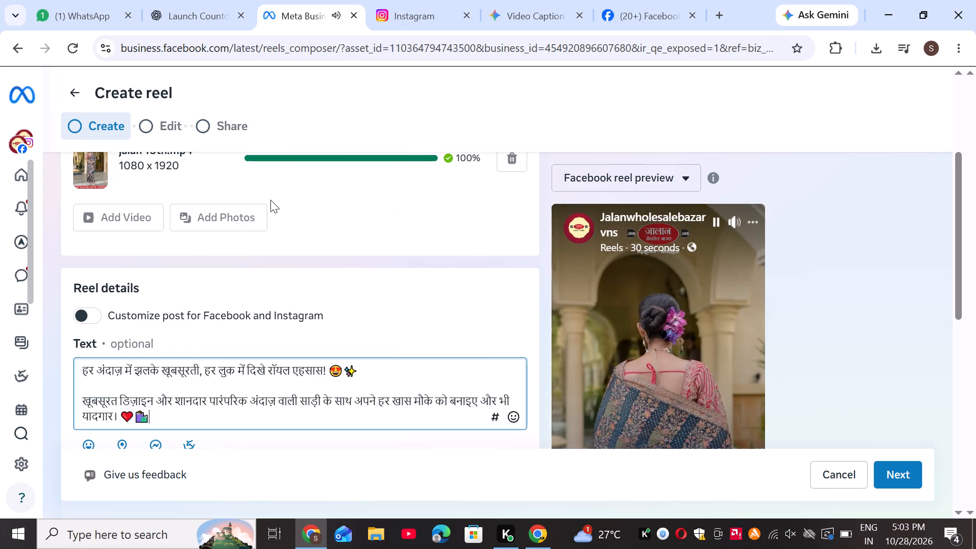
pyautogui.press('Return')
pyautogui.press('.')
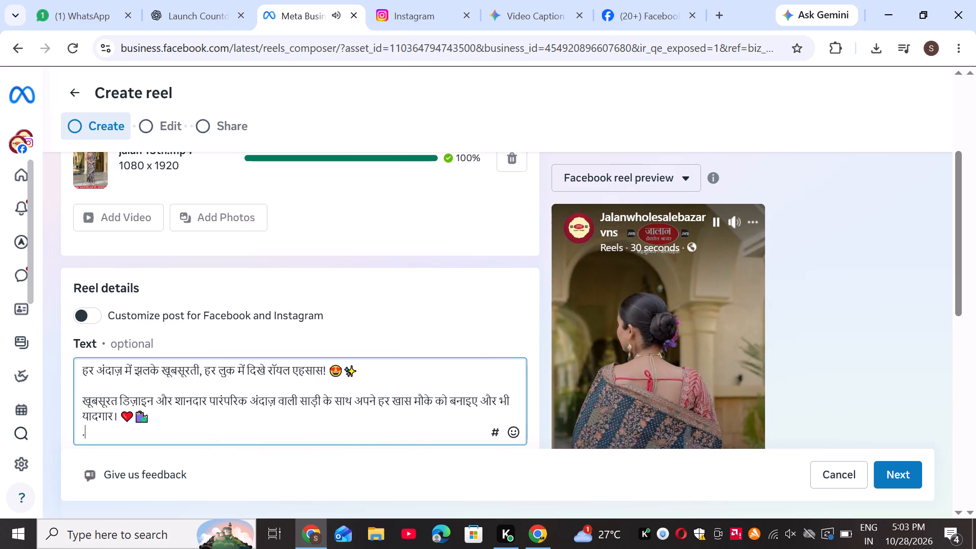
pyautogui.press('Return')
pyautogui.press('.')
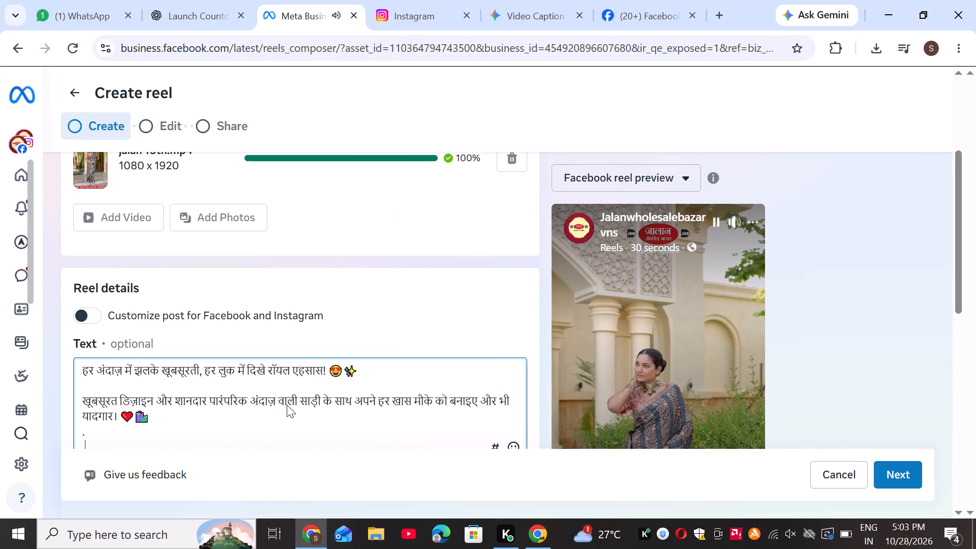
pyautogui.scroll(-1, 288, 403)
pyautogui.press('Return')
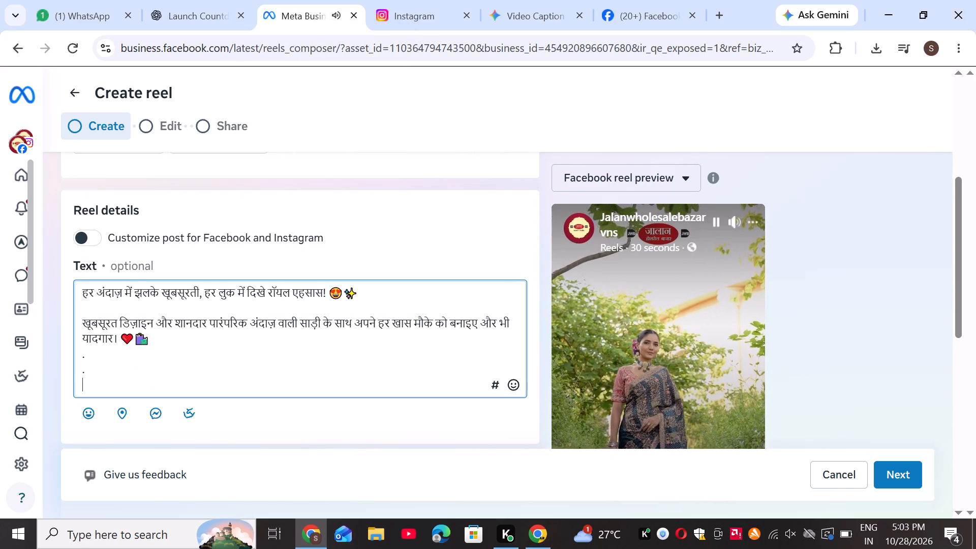
# Switch to Instagram and open the newest reel on the jalanwholesalebazarvns profile from the recent searches.
pyautogui.click(432, 6)
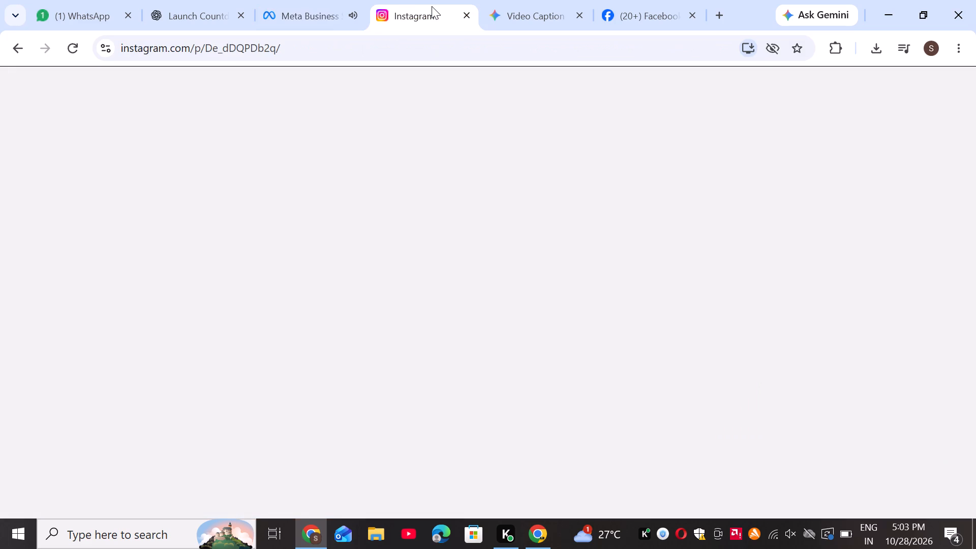
pyautogui.click(34, 258)
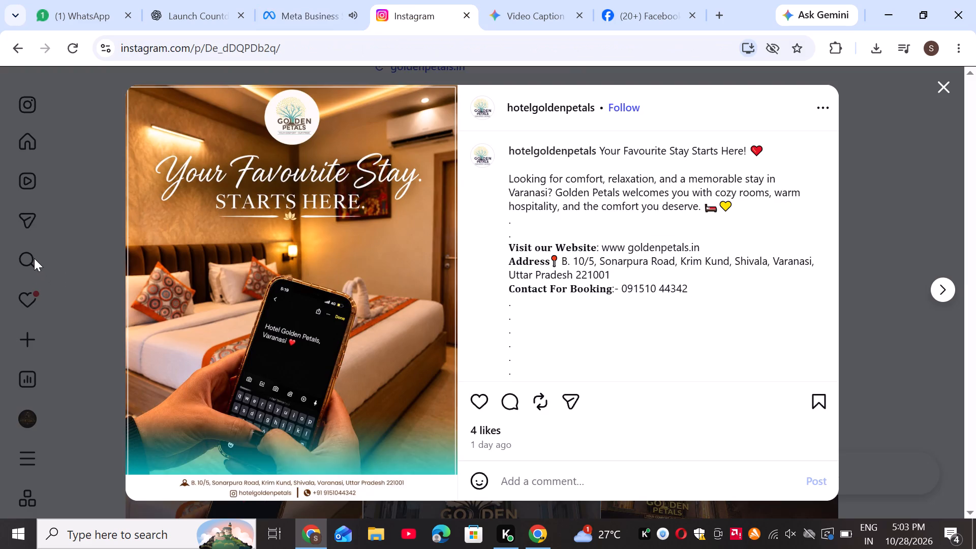
pyautogui.click(34, 258)
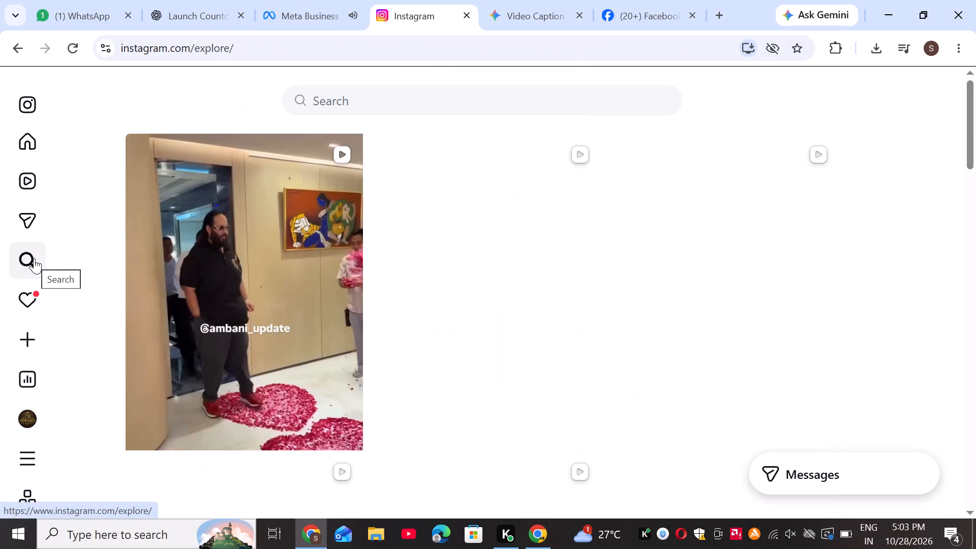
pyautogui.click(358, 96)
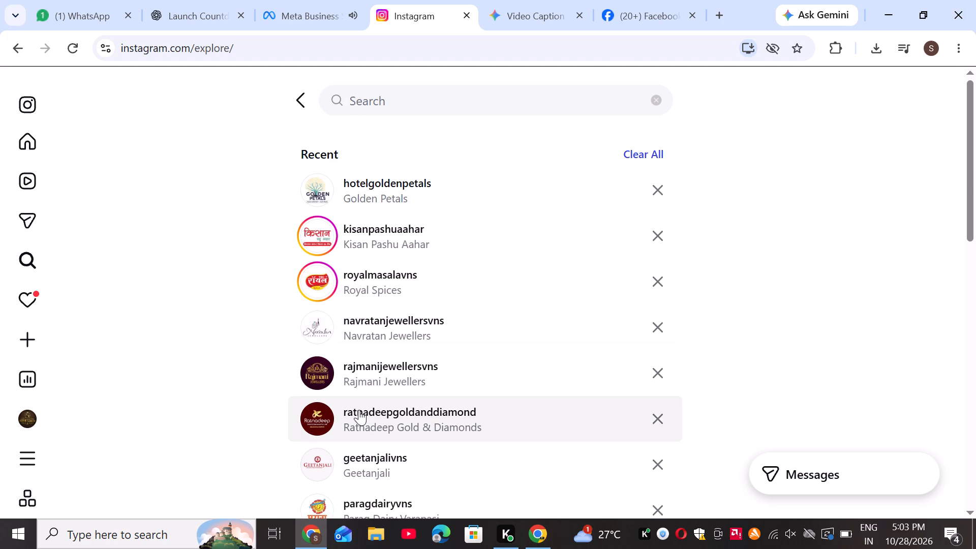
pyautogui.scroll(-5, 359, 410)
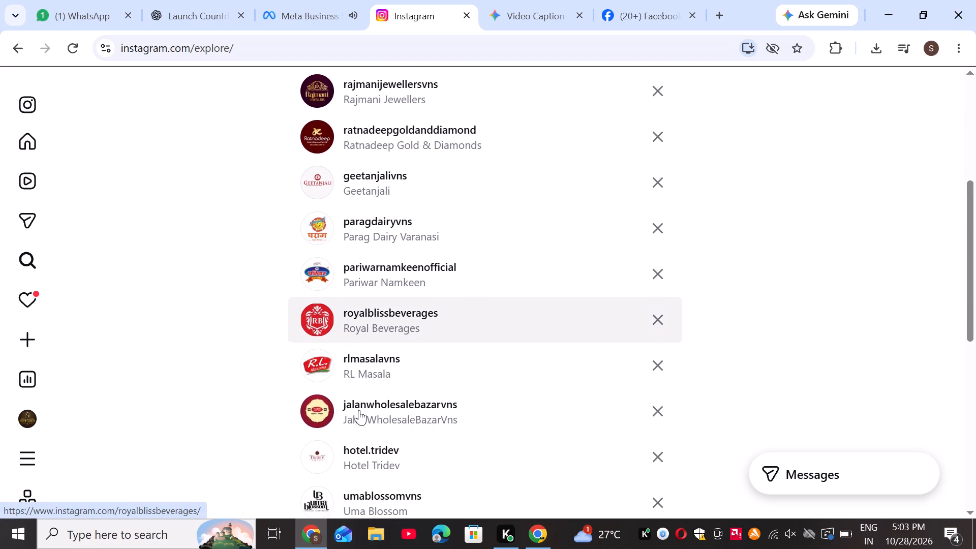
pyautogui.scroll(-1, 359, 410)
pyautogui.click(359, 410)
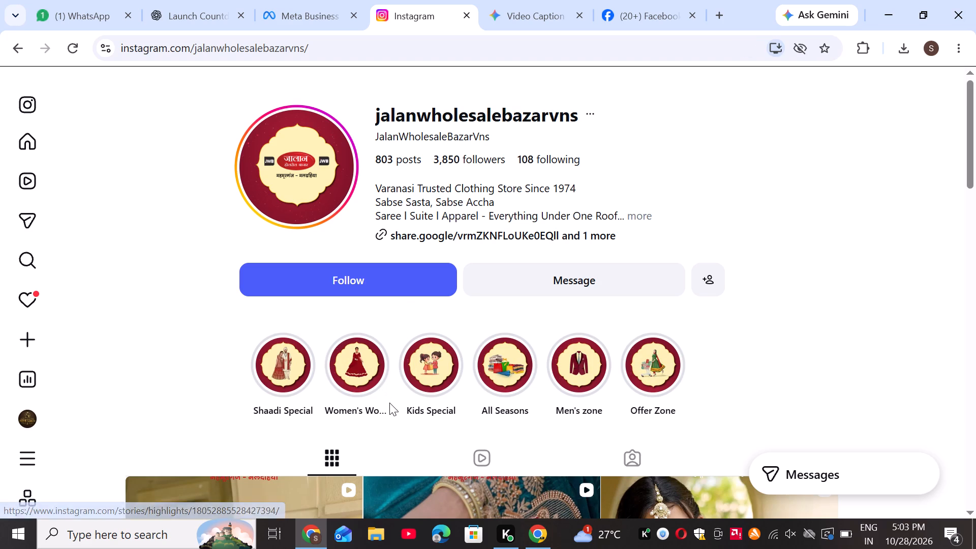
pyautogui.scroll(-3, 389, 403)
pyautogui.click(321, 403)
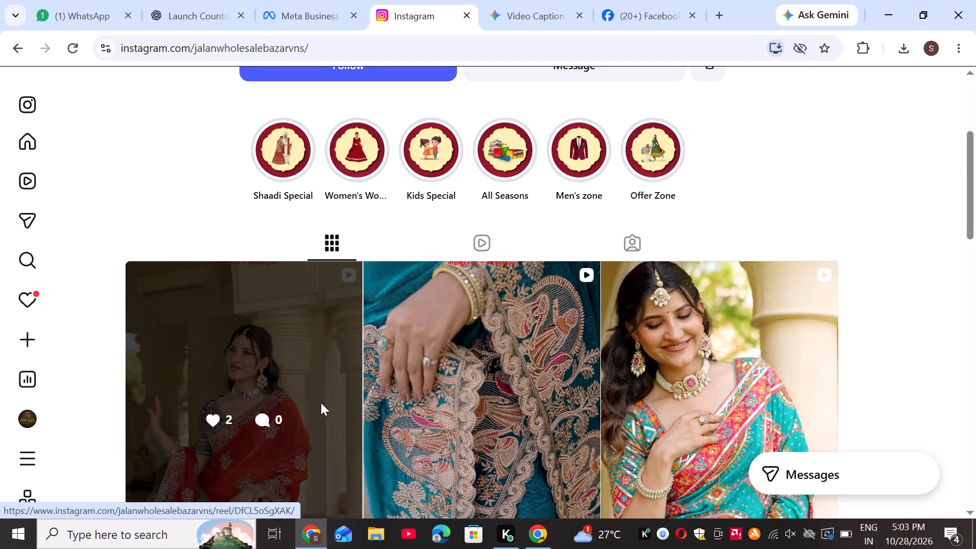
# Copy the store description, from the pointing-hand emojis through the contact number and dot lines, from that reel's caption to the end of the new reel's text.
pyautogui.scroll(-1, 517, 285)
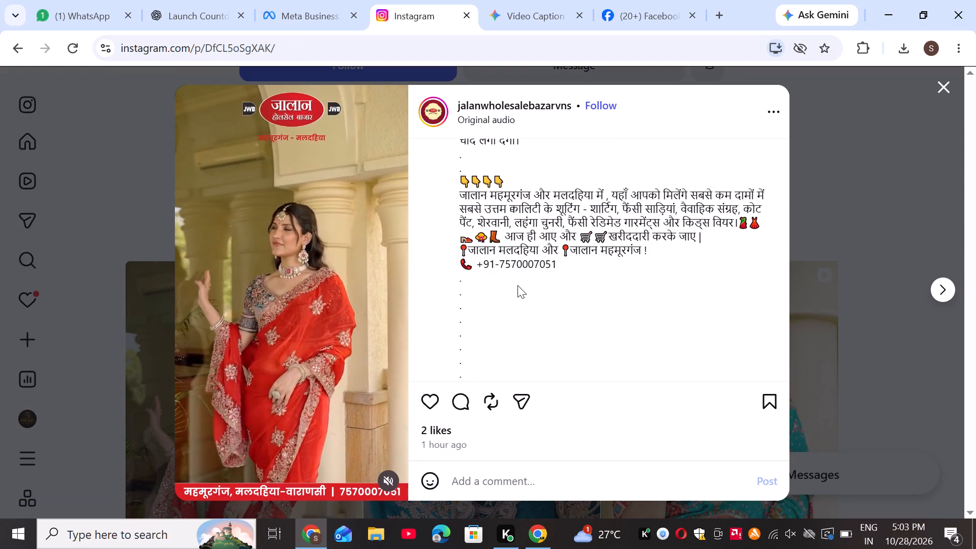
pyautogui.scroll(-1, 517, 285)
pyautogui.moveTo(467, 372); pyautogui.dragTo(462, 192)
pyautogui.rightClick(489, 222)
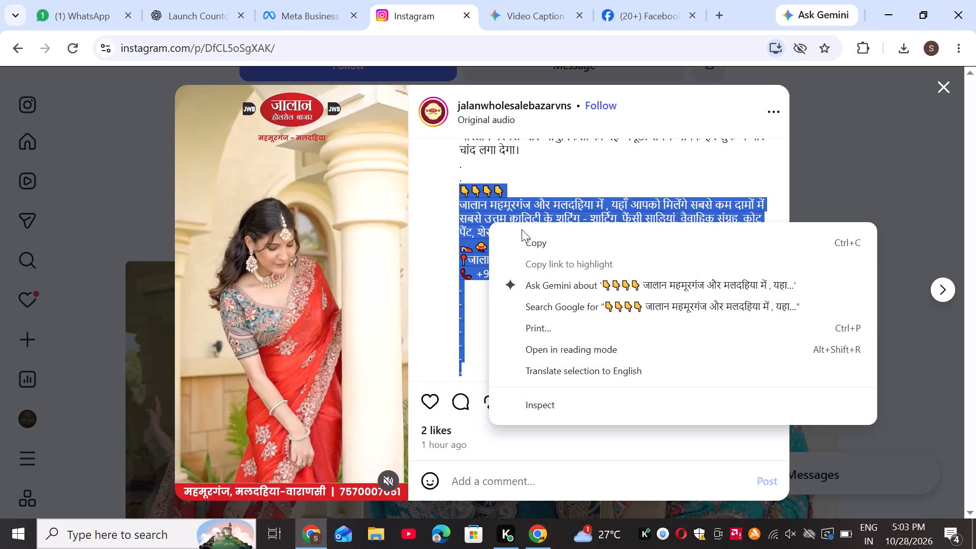
pyautogui.click(522, 237)
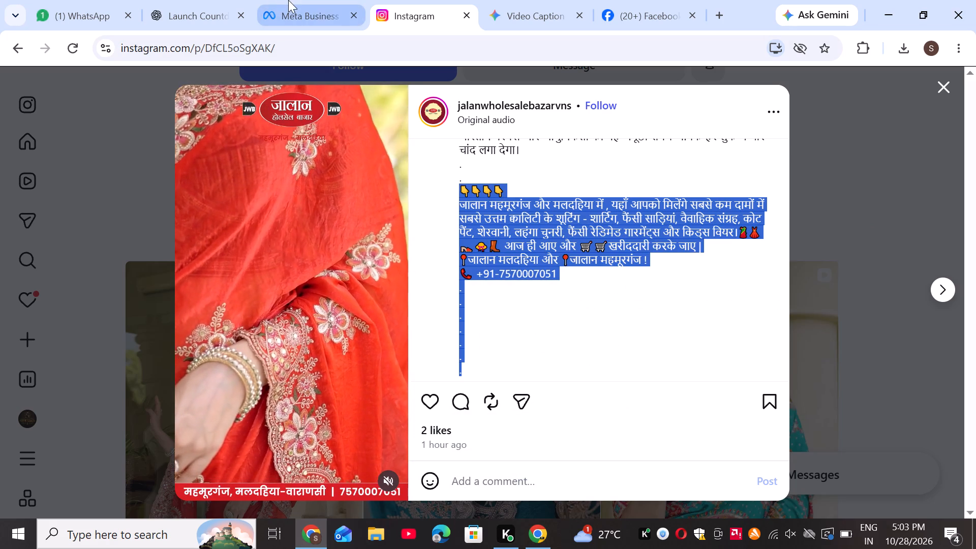
pyautogui.click(289, 2)
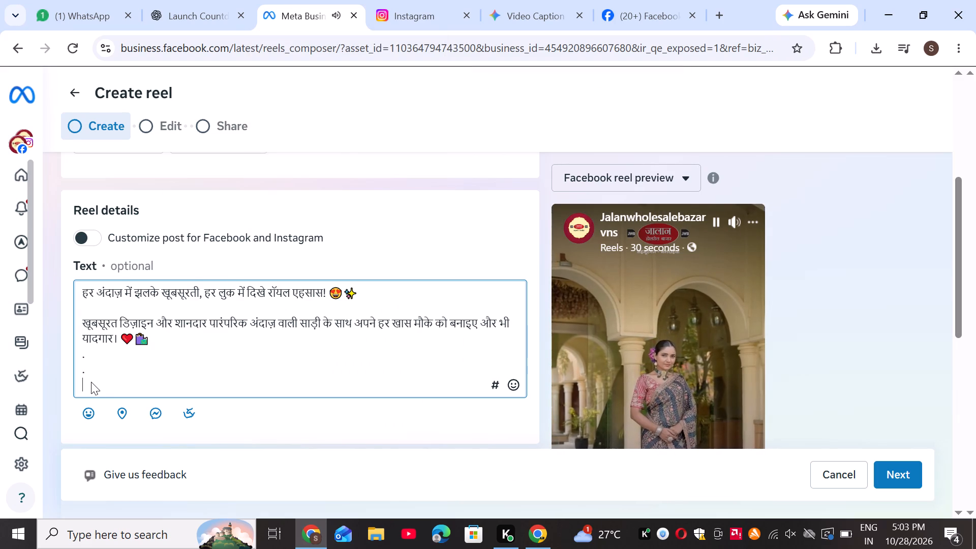
pyautogui.rightClick(91, 382)
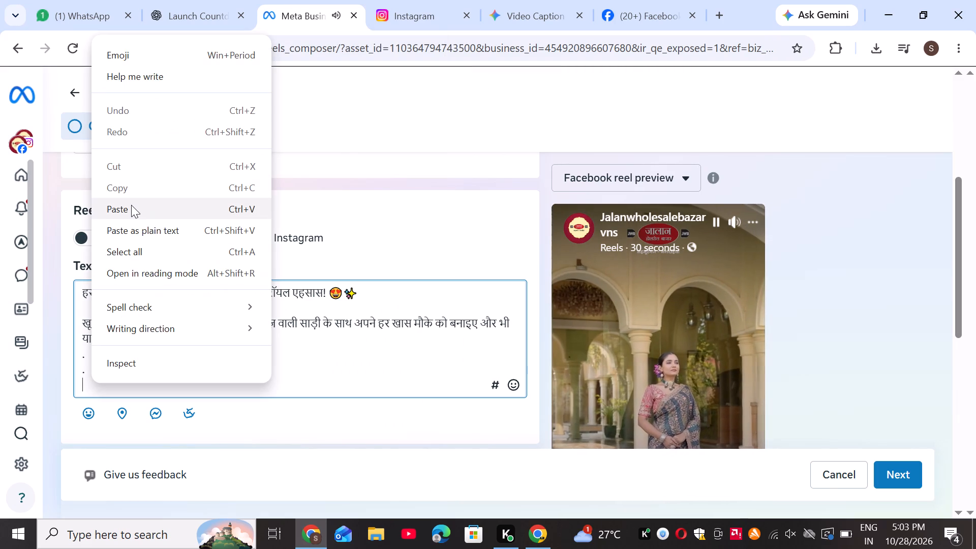
pyautogui.click(131, 205)
pyautogui.scroll(-1, 148, 420)
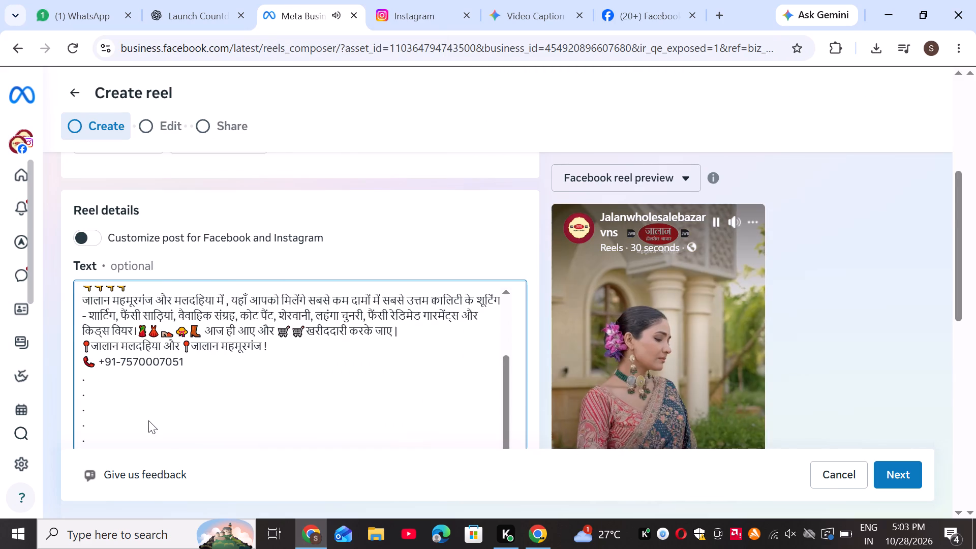
pyautogui.scroll(-1, 148, 420)
# Extend the reel's text with four more single-dot lines and a new empty line at the end.
pyautogui.press('Return')
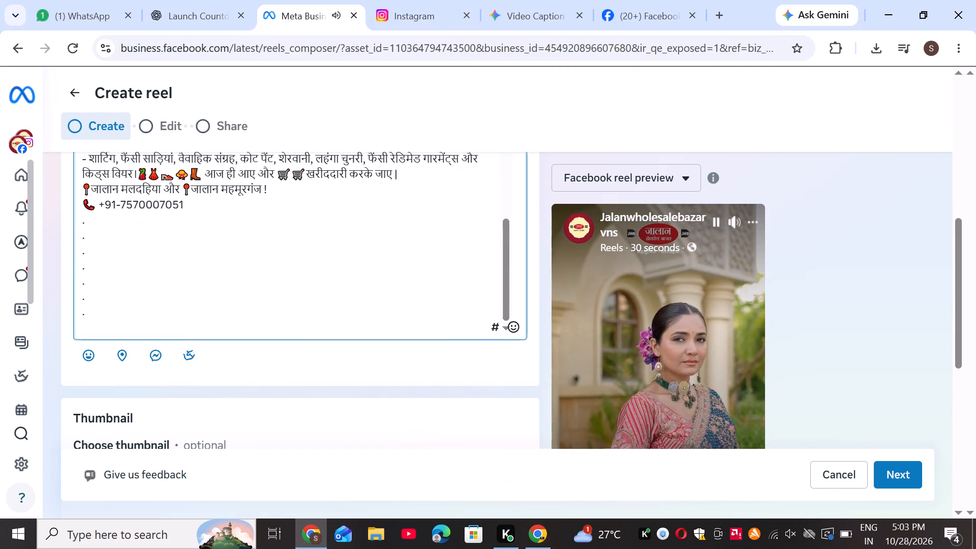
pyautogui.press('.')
pyautogui.press('Return')
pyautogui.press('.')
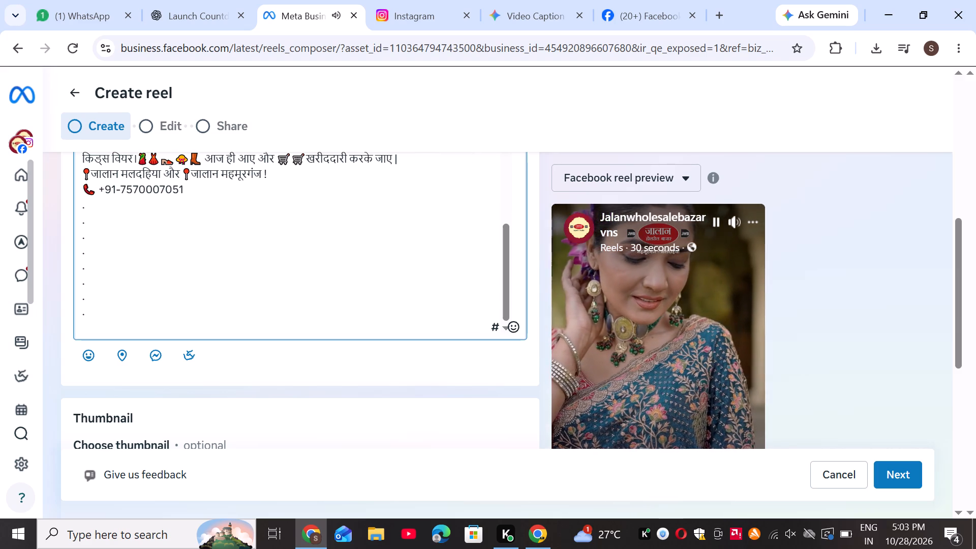
pyautogui.press('Return')
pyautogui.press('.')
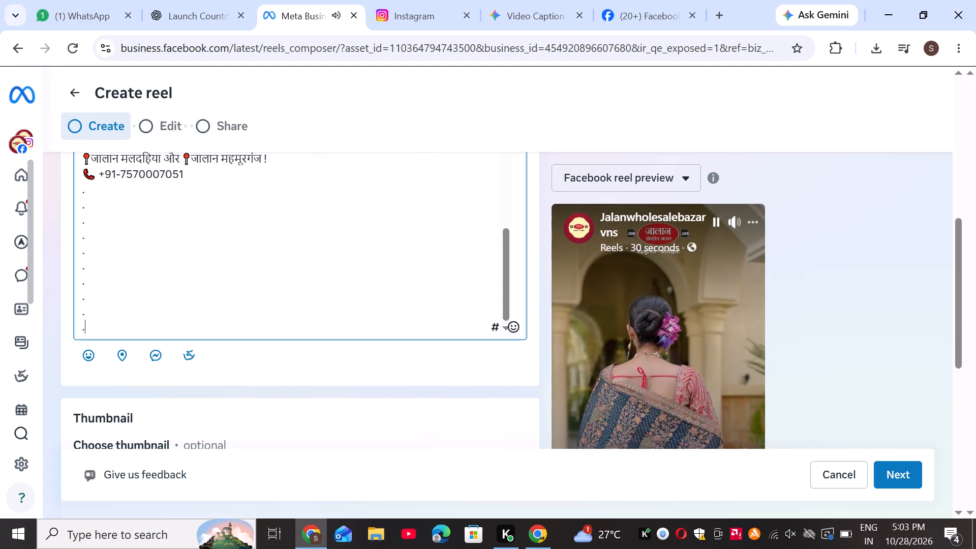
pyautogui.press('Return')
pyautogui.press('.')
pyautogui.press('Return')
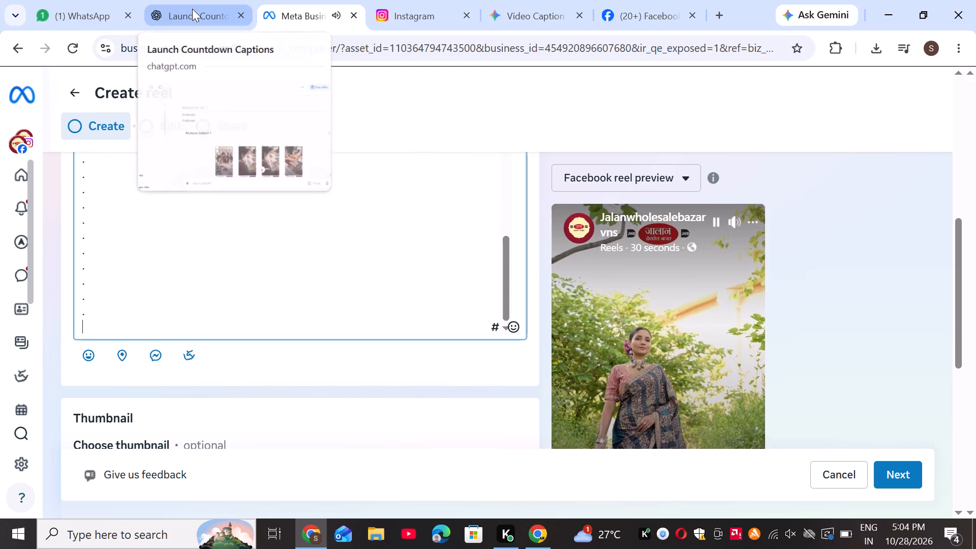
# Using the other Chrome window, add the bracketed keyword list from "Jalan Wholesale Bazaar" to "Maldahiya Varanasi" below the dot lines in the reel's text.
pyautogui.click(377, 451)
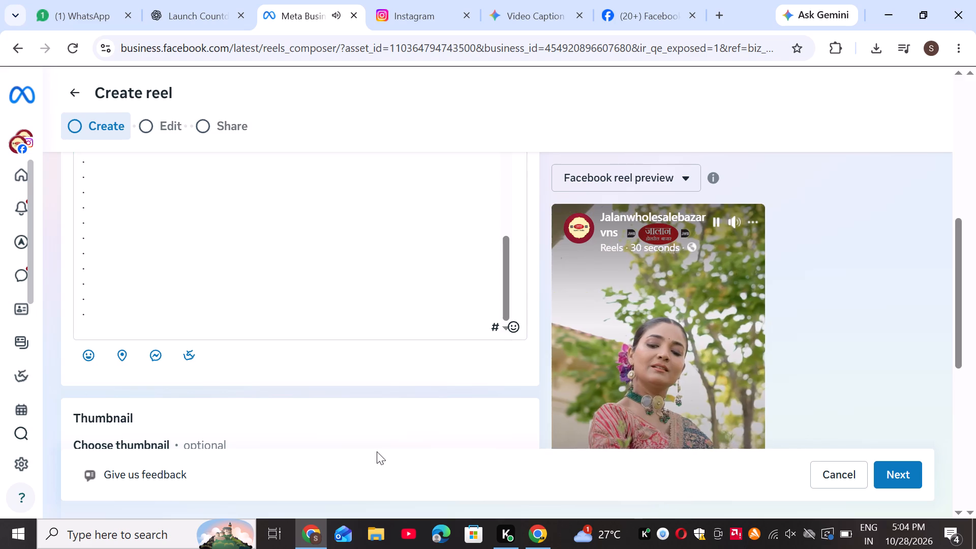
pyautogui.click(533, 539)
pyautogui.scroll(-1, 466, 359)
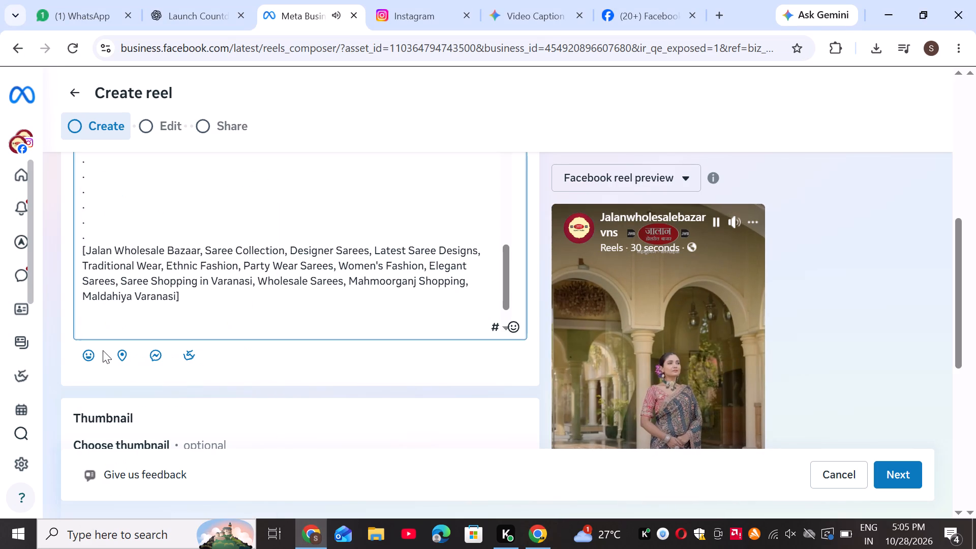
pyautogui.scroll(-1, 165, 285)
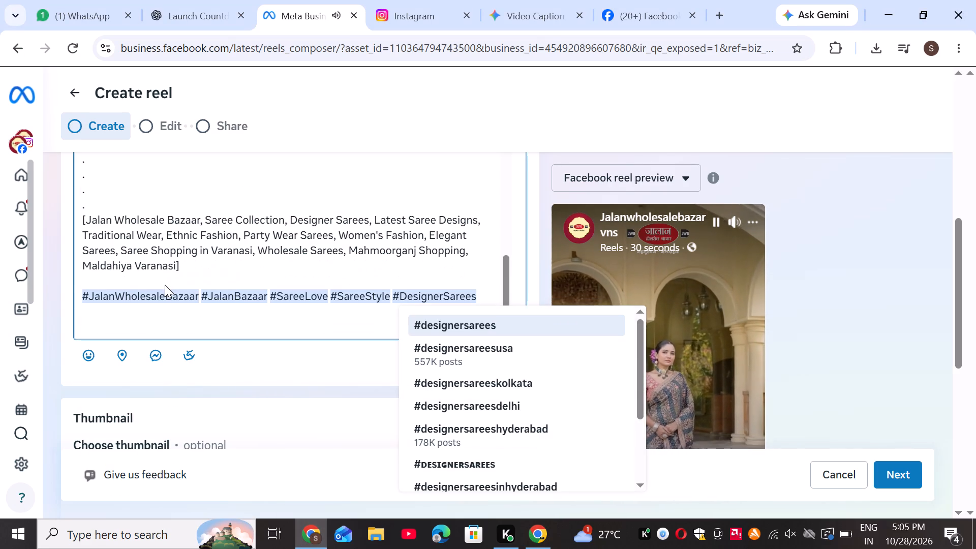
pyautogui.scroll(7, 165, 285)
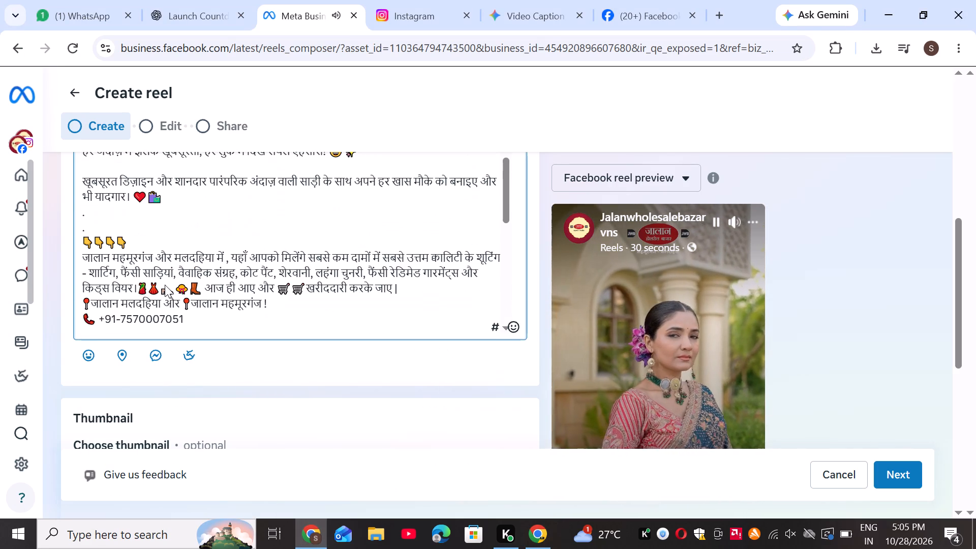
# Review the reel's caption from its first Hindi line, then check the suggested thumbnails, the Tags and Collaborator sections and the Facebook reel preview.
pyautogui.scroll(3, 165, 285)
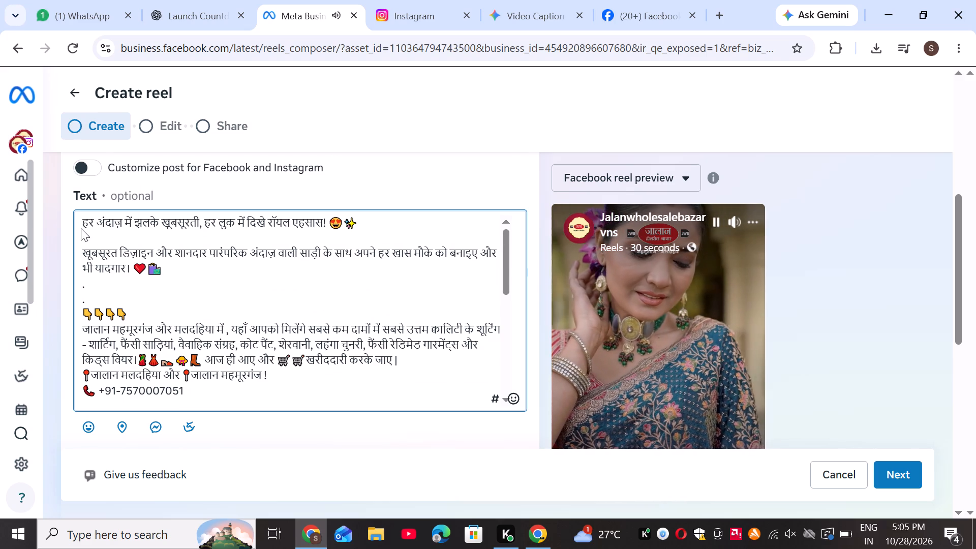
pyautogui.moveTo(81, 224); pyautogui.dragTo(157, 221)
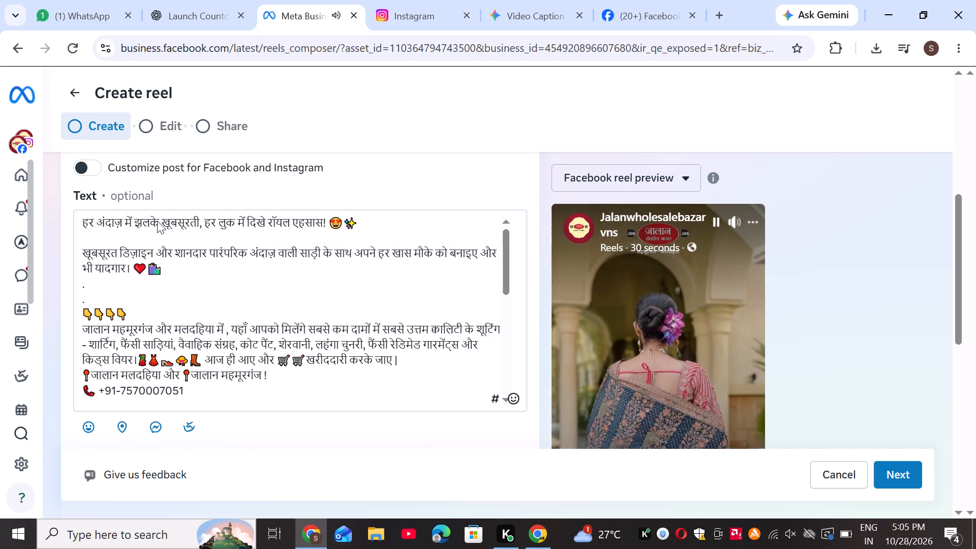
pyautogui.moveTo(157, 221); pyautogui.dragTo(175, 218)
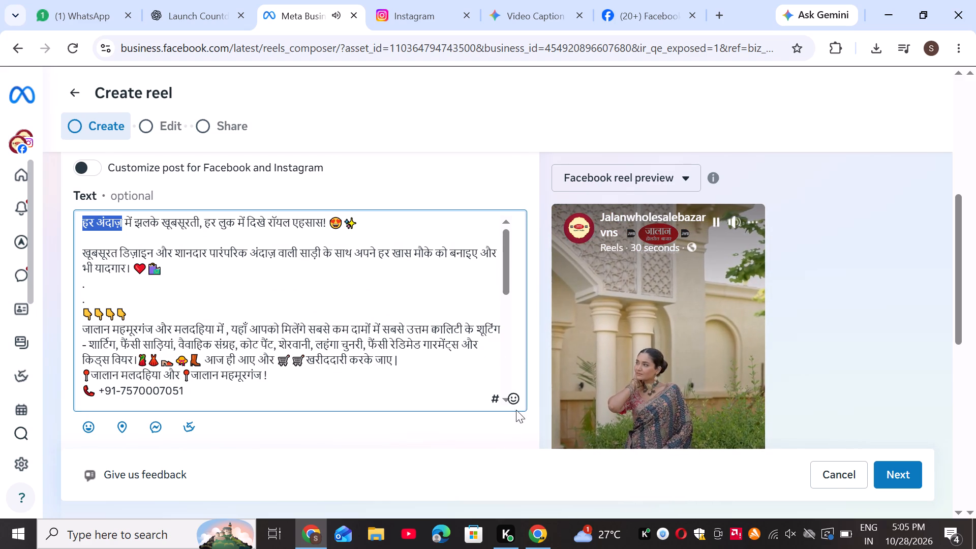
pyautogui.scroll(-3, 647, 353)
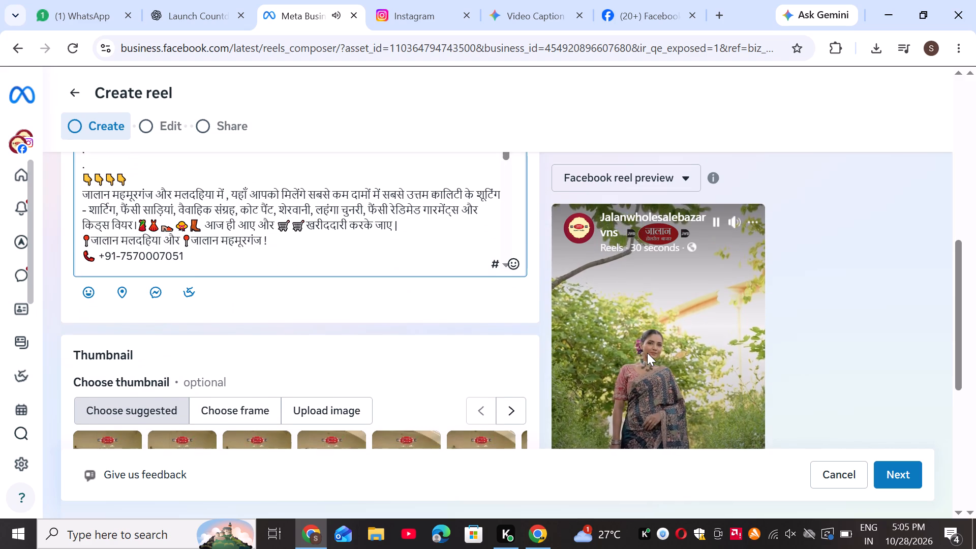
pyautogui.scroll(-2, 647, 353)
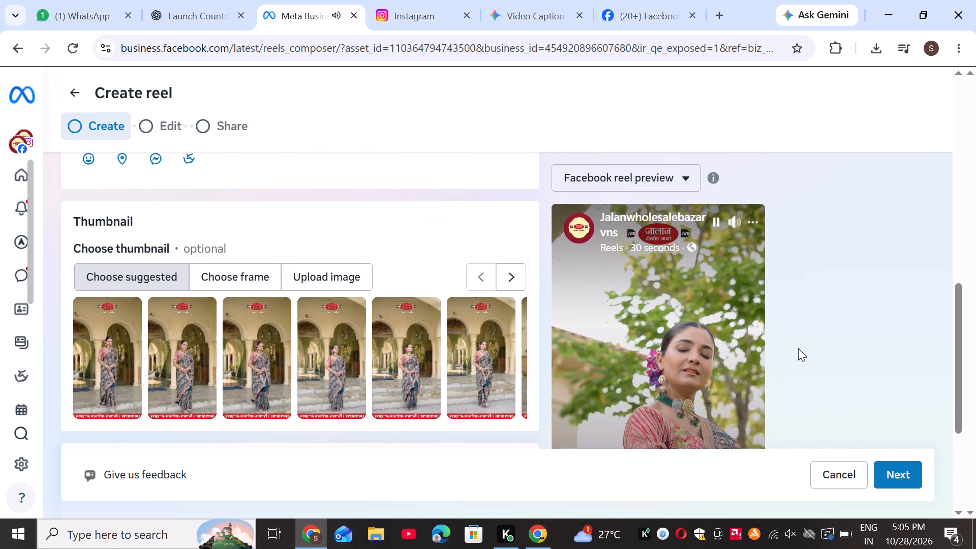
pyautogui.scroll(-1, 798, 348)
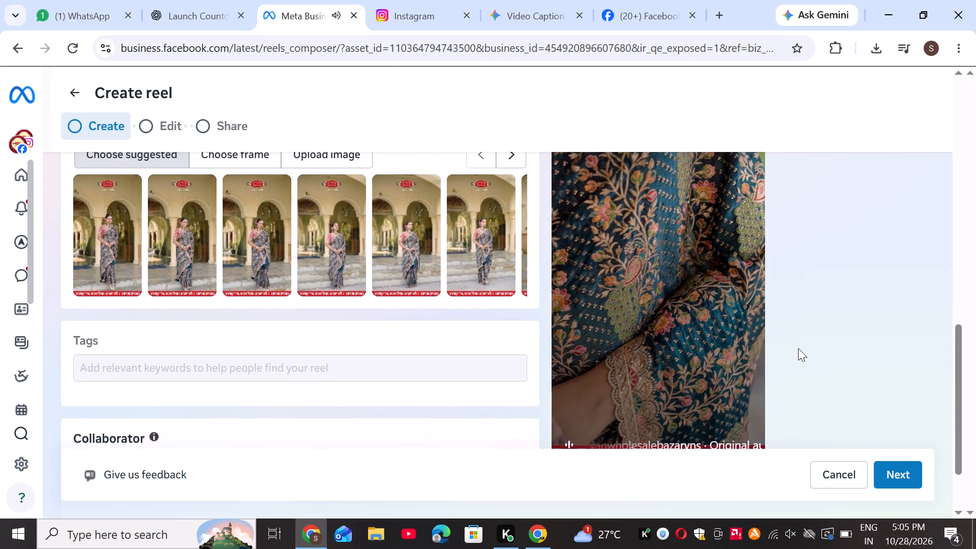
pyautogui.scroll(1, 798, 348)
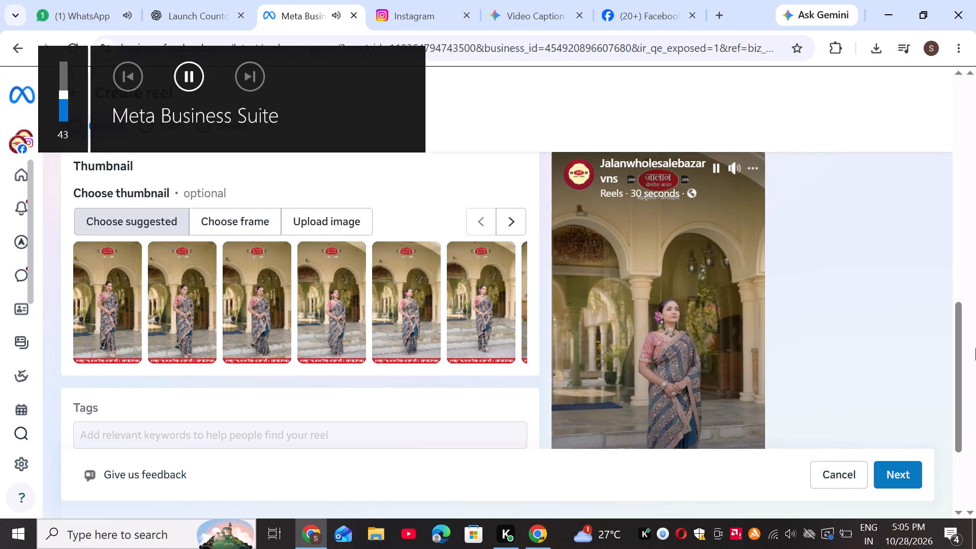
pyautogui.scroll(-1, 748, 373)
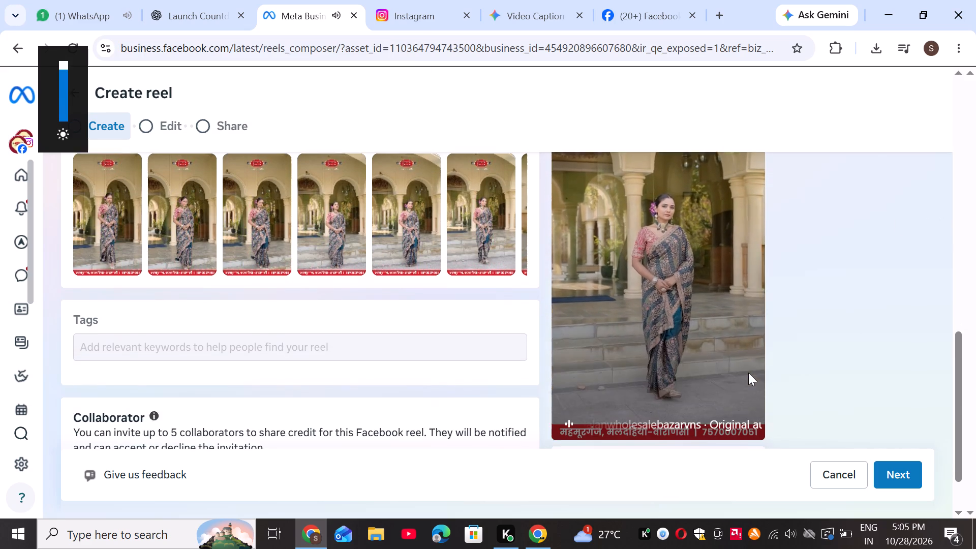
pyautogui.scroll(-1, 748, 373)
pyautogui.hscroll(-1, 727, 260)
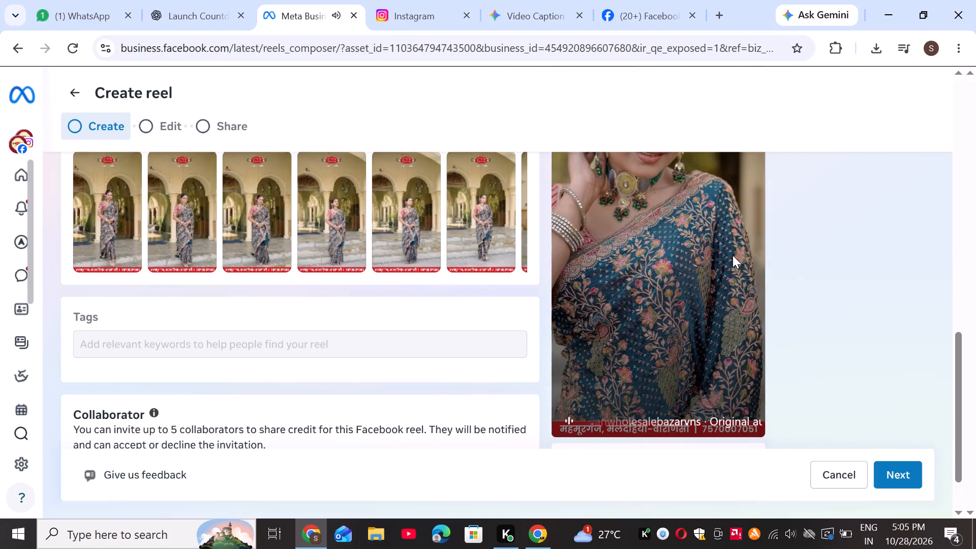
# Watch the video in the Facebook reel preview and look over the suggested thumbnails.
pyautogui.scroll(1, 712, 208)
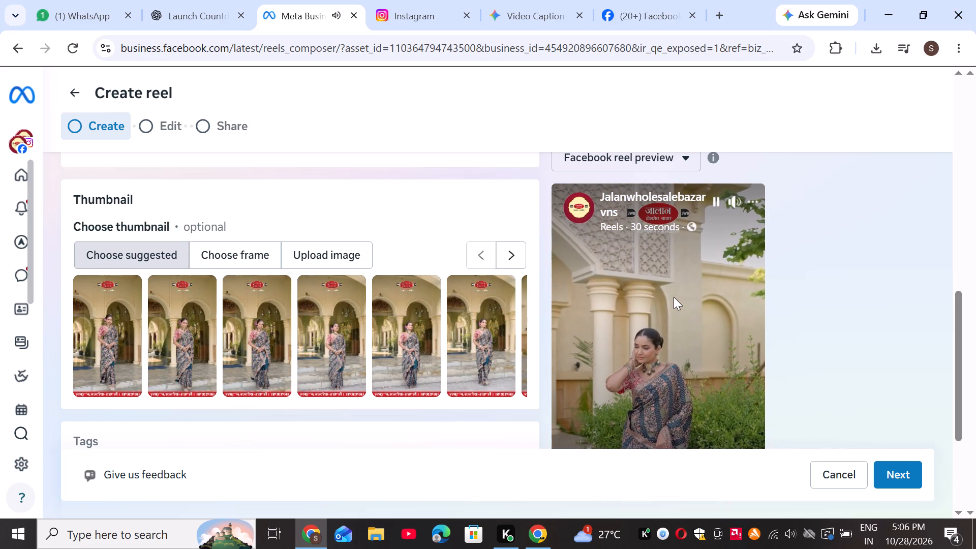
pyautogui.scroll(-1, 772, 271)
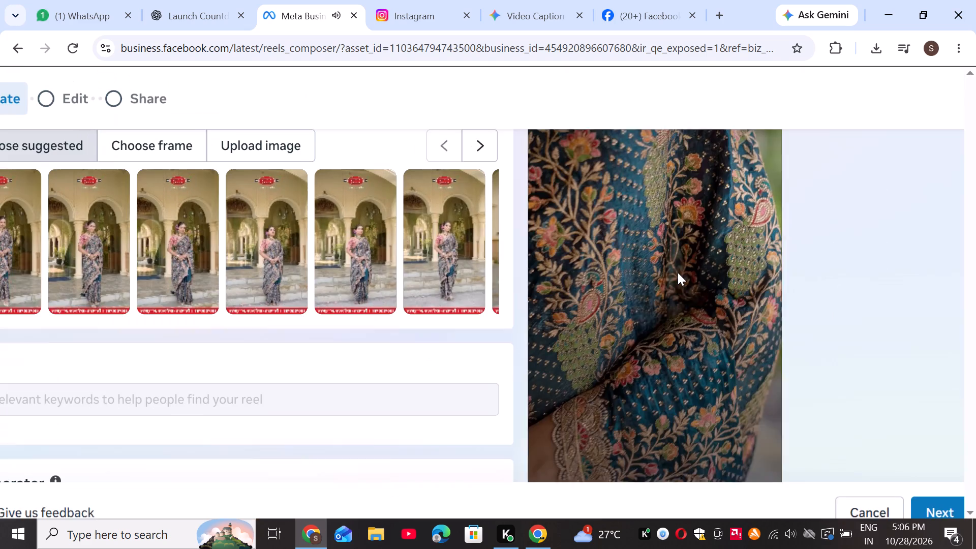
pyautogui.scroll(3, 709, 348)
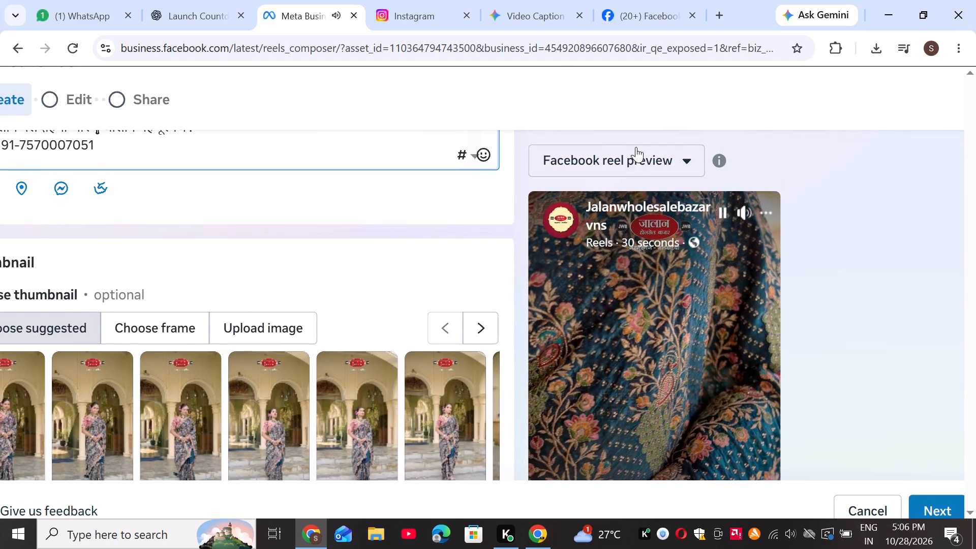
pyautogui.hscroll(-1, 675, 226)
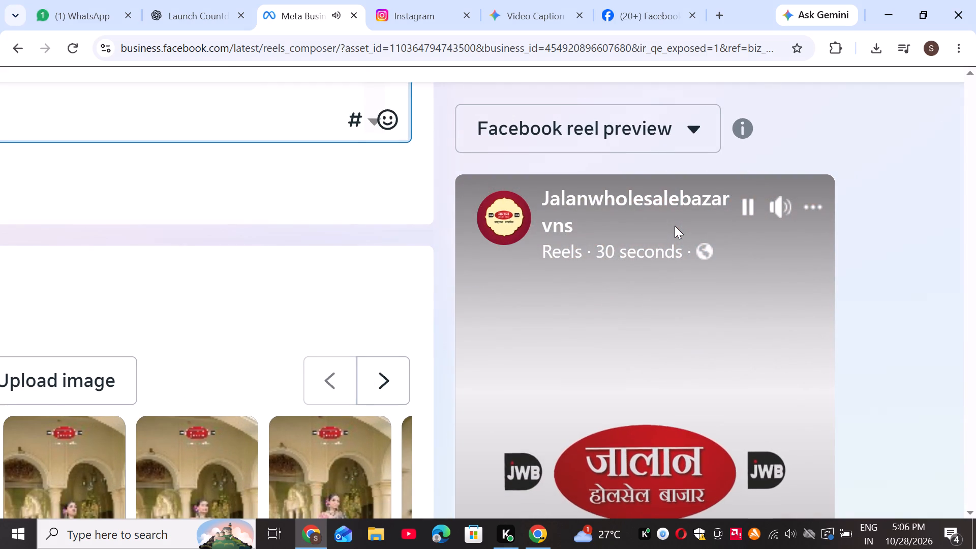
pyautogui.scroll(-2, 678, 315)
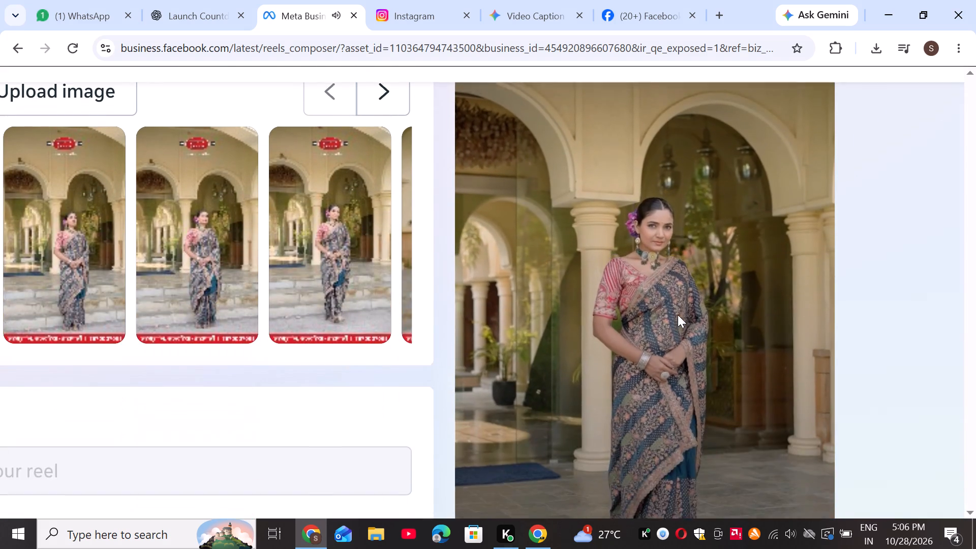
pyautogui.scroll(-1, 678, 315)
pyautogui.scroll(1, 678, 315)
pyautogui.scroll(-1, 656, 199)
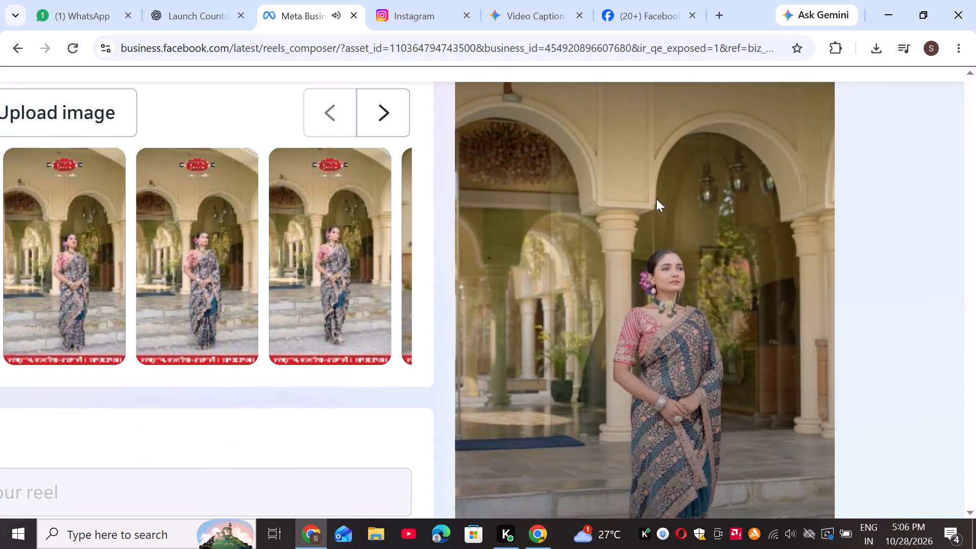
pyautogui.scroll(-1, 656, 199)
pyautogui.scroll(4, 656, 199)
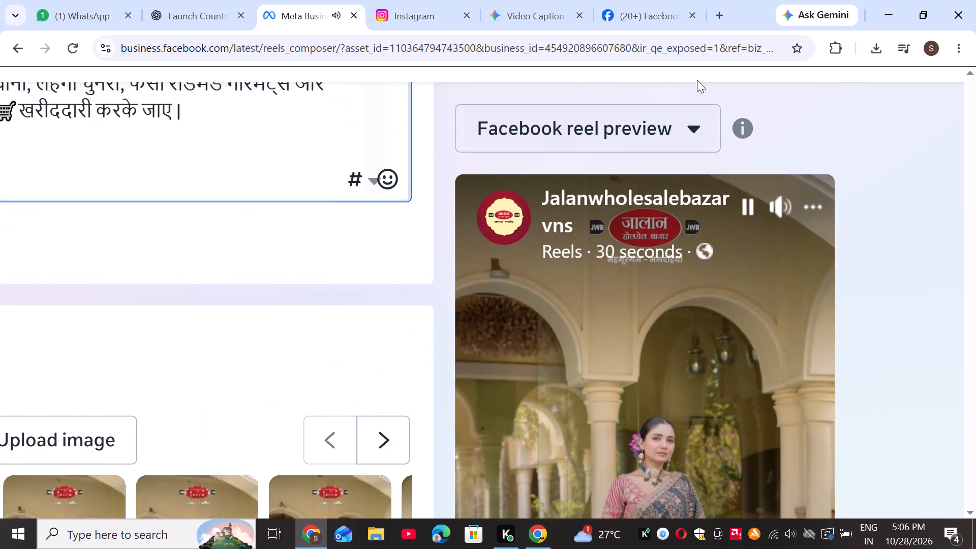
# Switch the preview to Instagram reel and check it together with the post destination, media and reel details.
pyautogui.click(695, 142)
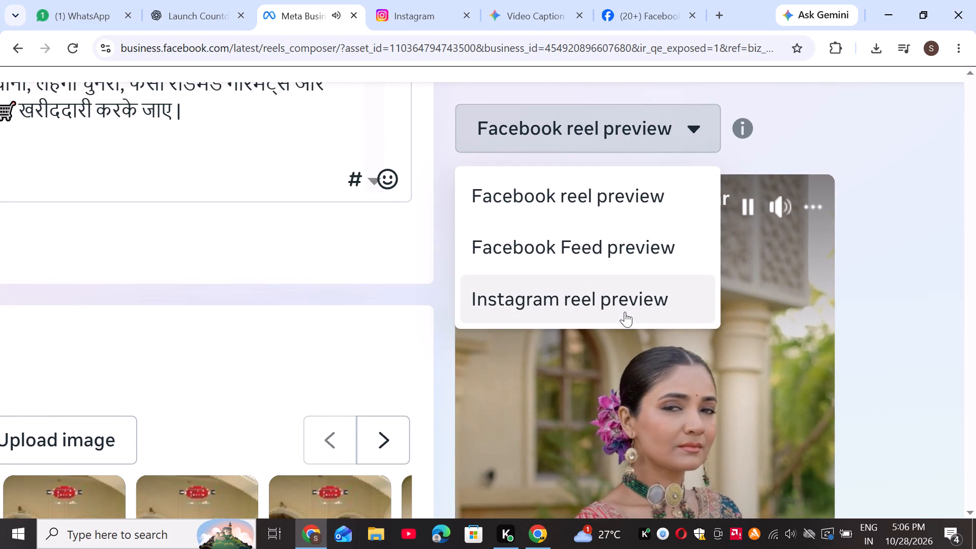
pyautogui.click(625, 312)
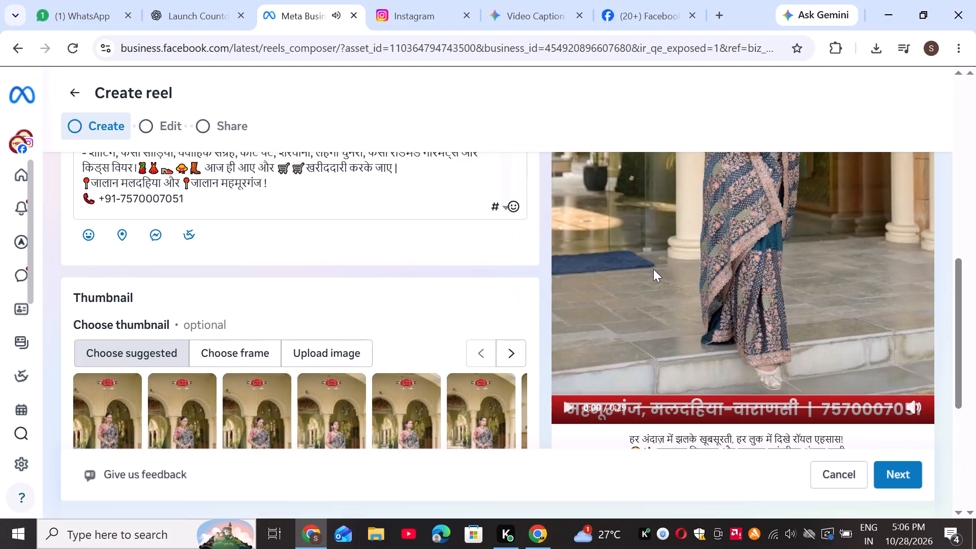
pyautogui.scroll(3, 746, 245)
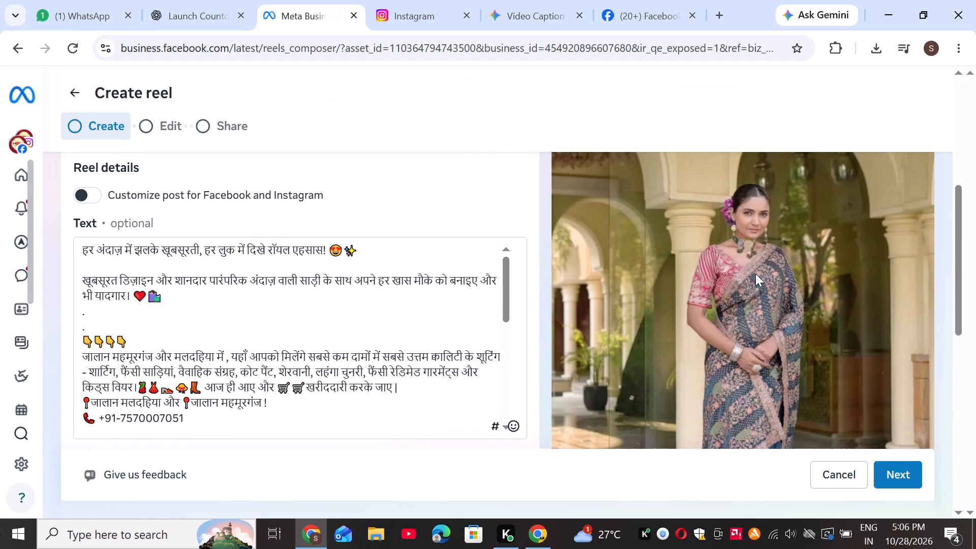
pyautogui.scroll(3, 791, 334)
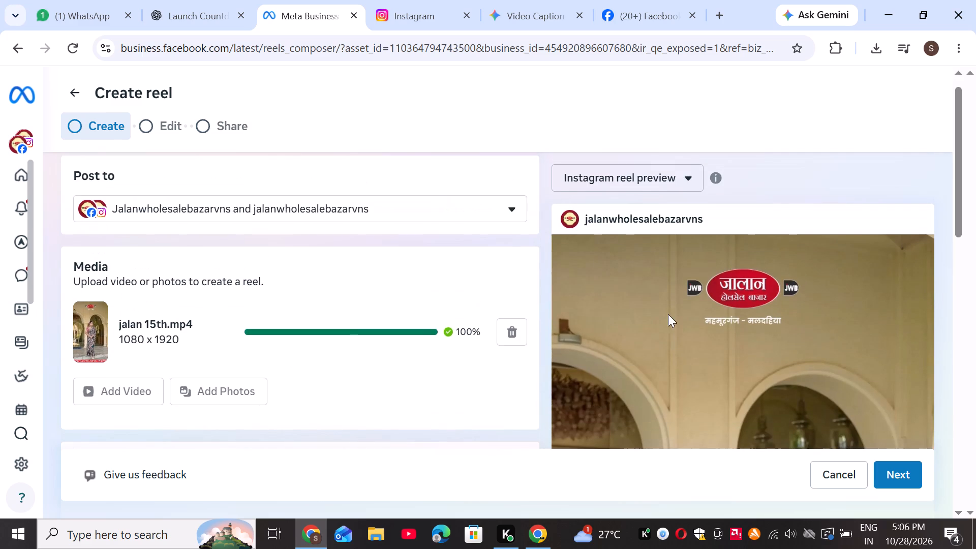
pyautogui.scroll(-1, 696, 319)
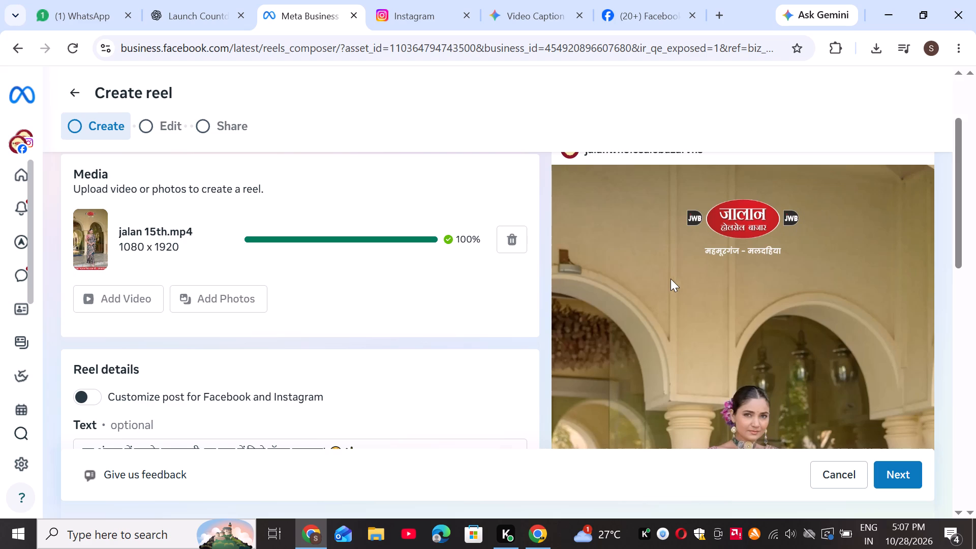
pyautogui.scroll(-1, 484, 374)
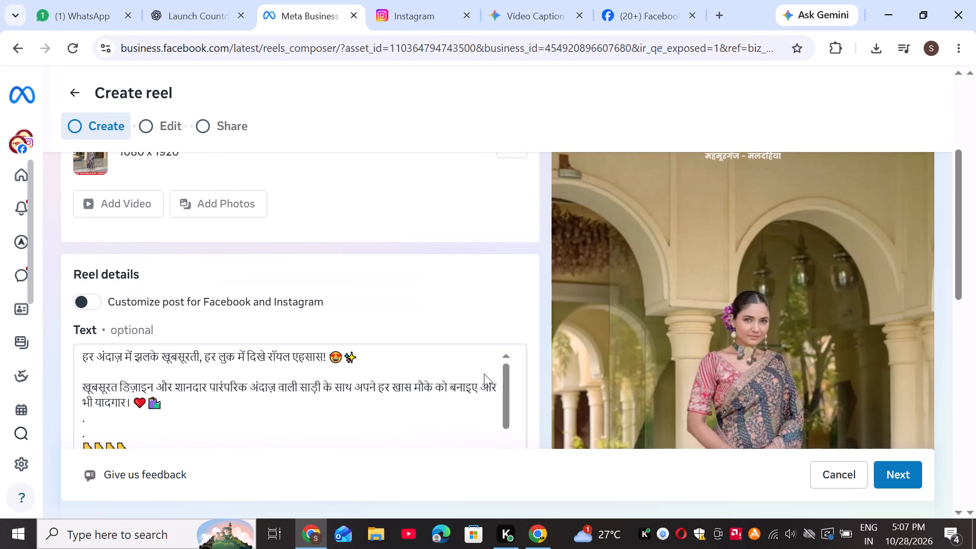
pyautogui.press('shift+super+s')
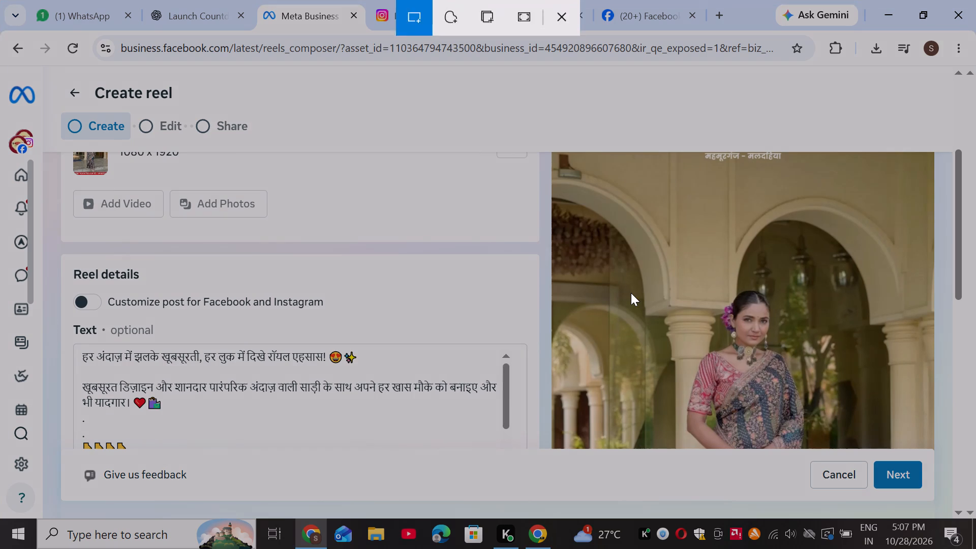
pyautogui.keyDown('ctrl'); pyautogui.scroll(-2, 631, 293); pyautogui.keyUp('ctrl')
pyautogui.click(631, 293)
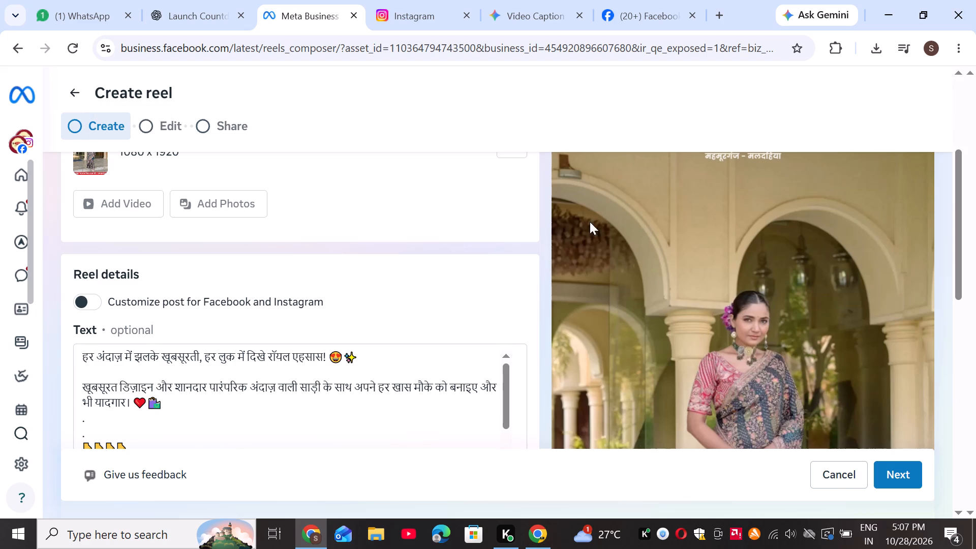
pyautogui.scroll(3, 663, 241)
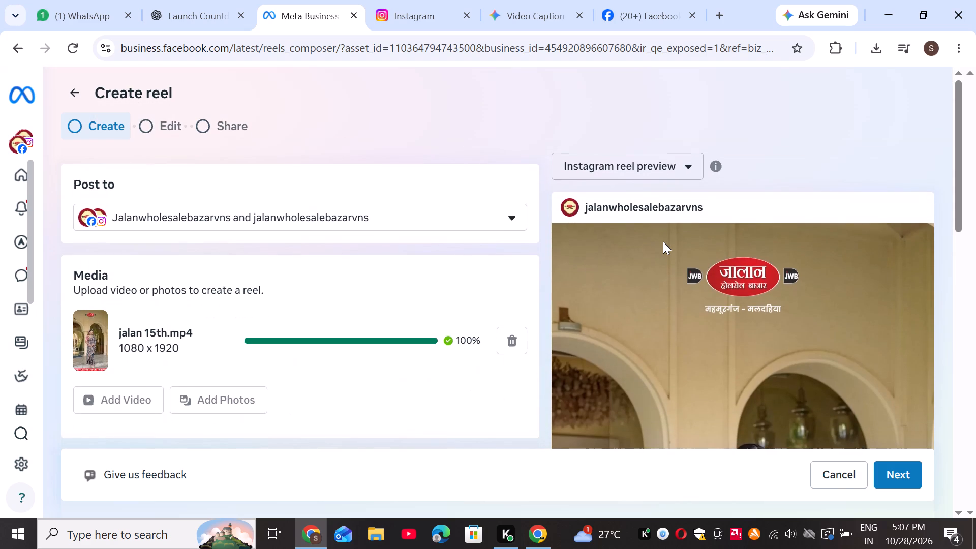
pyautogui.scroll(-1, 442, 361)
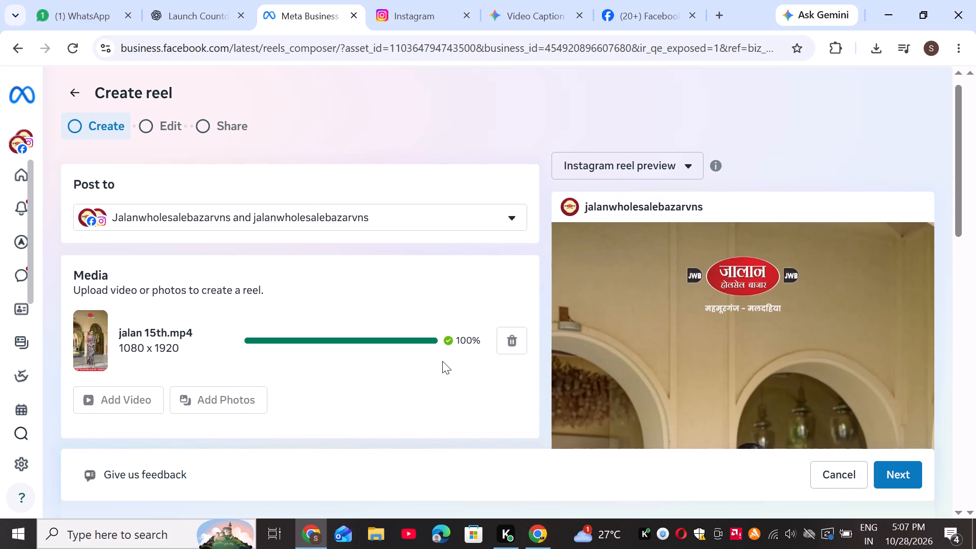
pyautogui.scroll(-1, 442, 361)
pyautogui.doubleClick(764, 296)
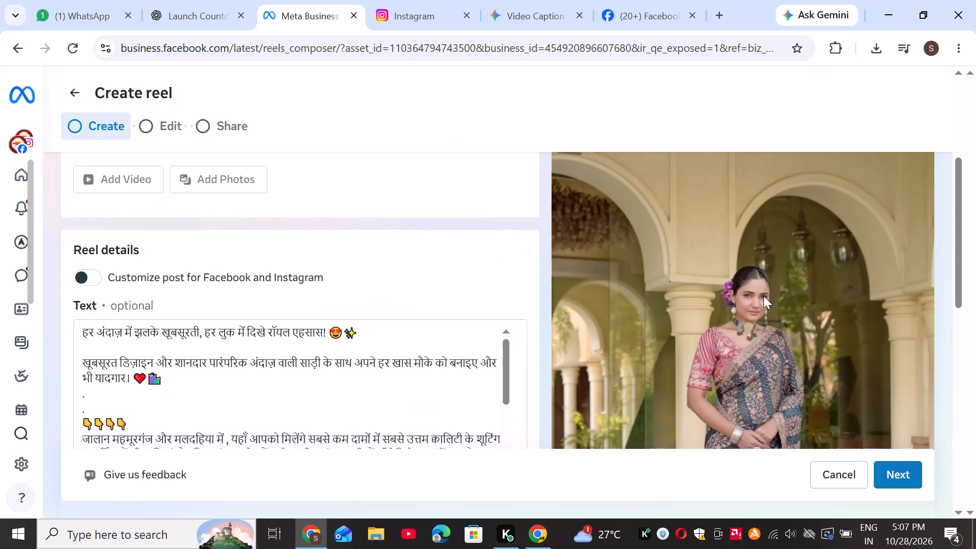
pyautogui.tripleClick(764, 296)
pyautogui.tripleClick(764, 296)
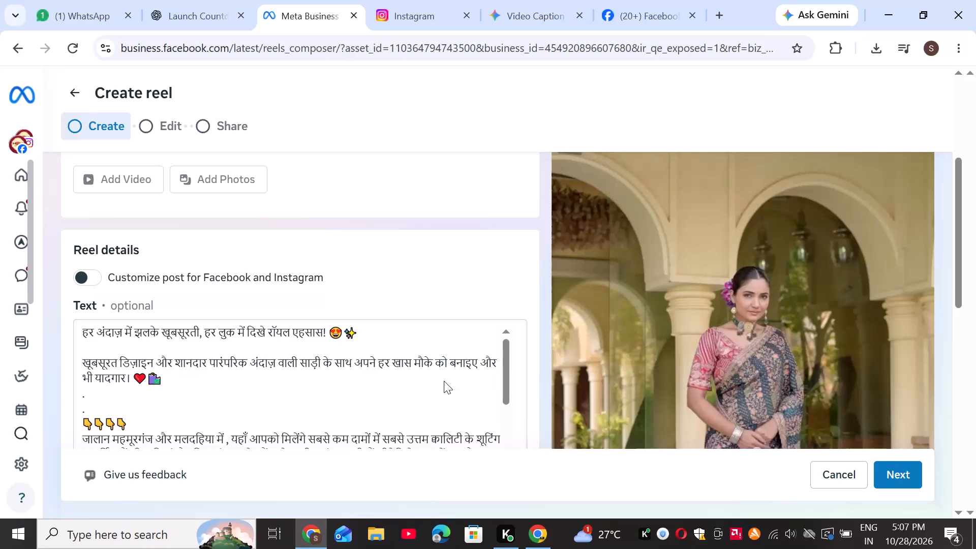
# Copy the reel's text, starting from the first Hindi caption line and continuing down through the store description.
pyautogui.click(82, 330)
pyautogui.moveTo(82, 330); pyautogui.dragTo(429, 422)
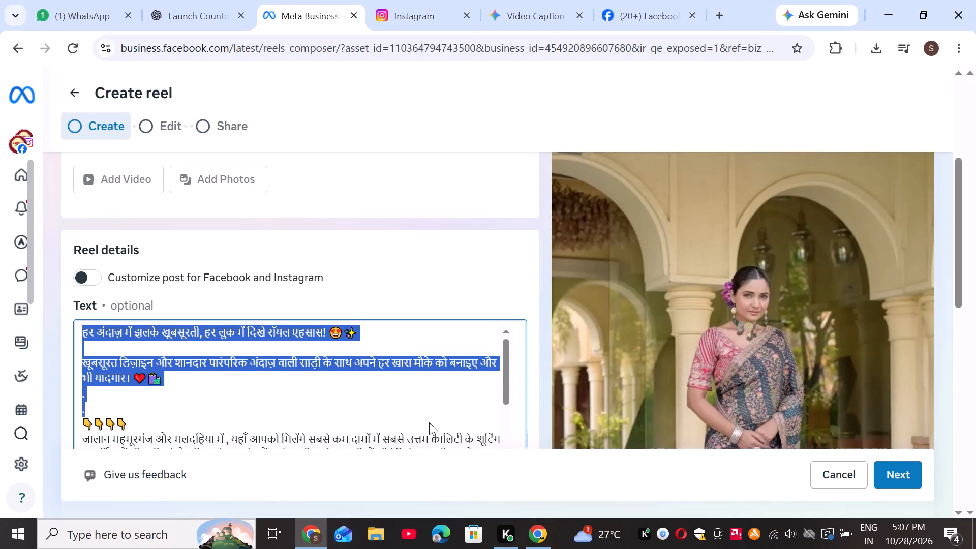
pyautogui.moveTo(429, 422); pyautogui.dragTo(472, 511)
pyautogui.hotkey('ctrl', 'c')
pyautogui.scroll(1, 428, 305)
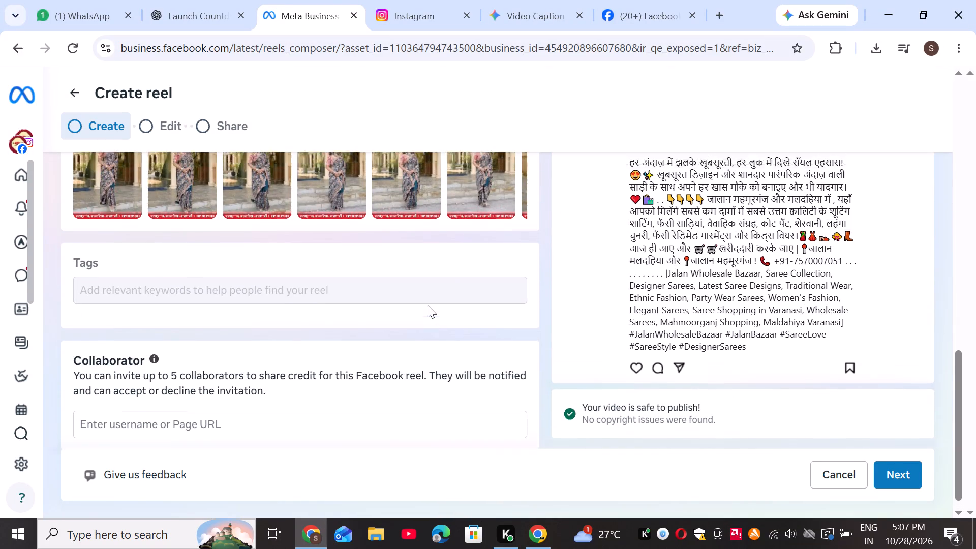
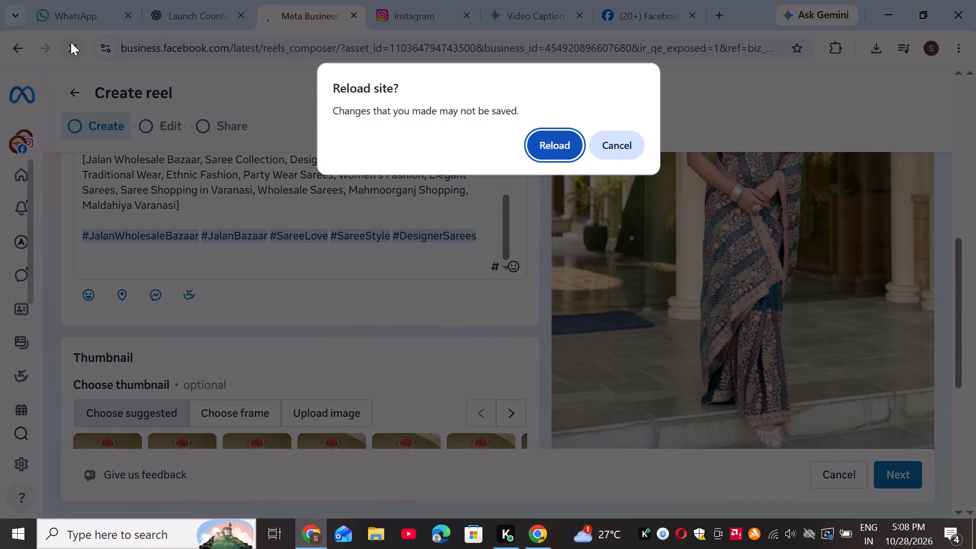
# Reload the Create reel page, accepting that the unsaved changes may be lost.
pyautogui.click(541, 145)
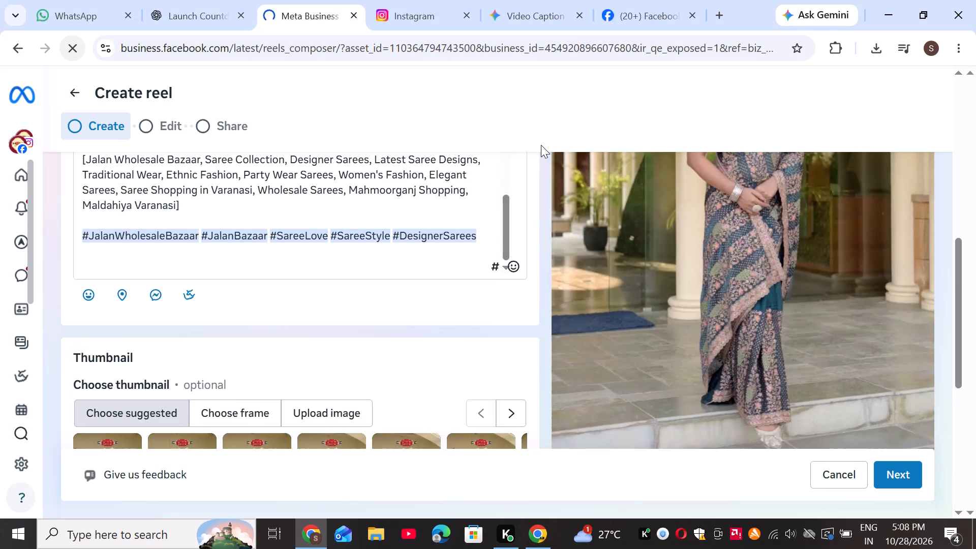
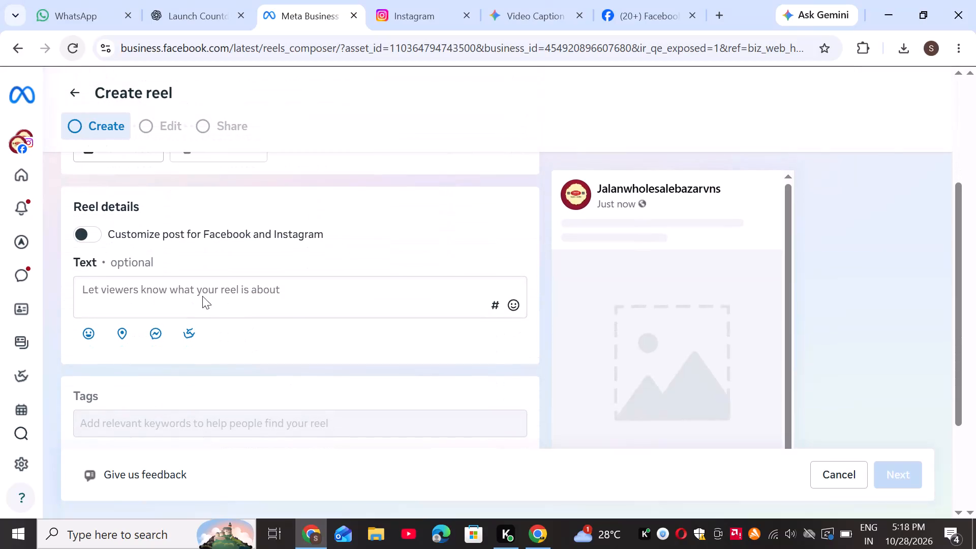
# Paste the copied caption with its English keywords and hashtags into the reel's text field.
pyautogui.click(202, 293)
pyautogui.rightClick(202, 293)
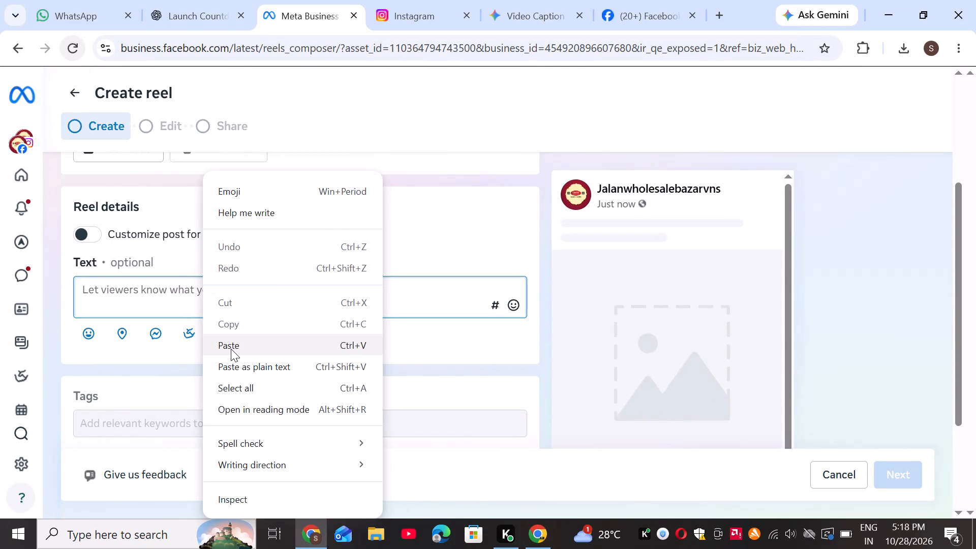
pyautogui.click(231, 349)
# Add the video jalan 15th from the Downloads folder to the reel.
pyautogui.scroll(1, 135, 272)
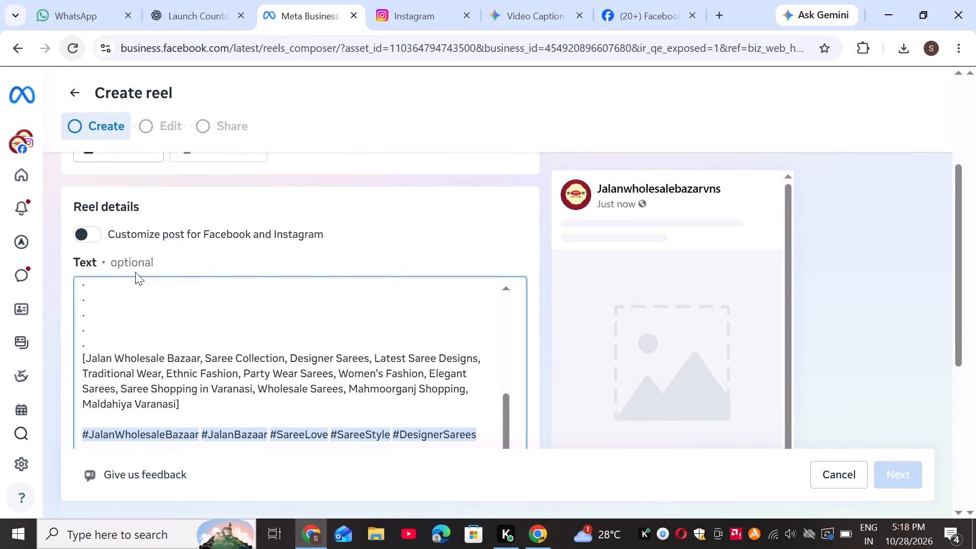
pyautogui.scroll(1, 135, 272)
pyautogui.click(117, 202)
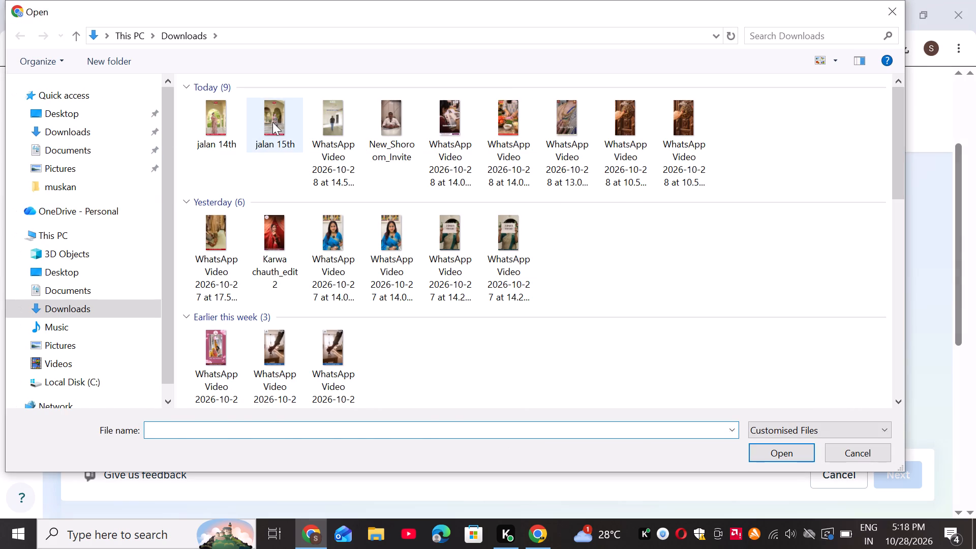
pyautogui.doubleClick(272, 122)
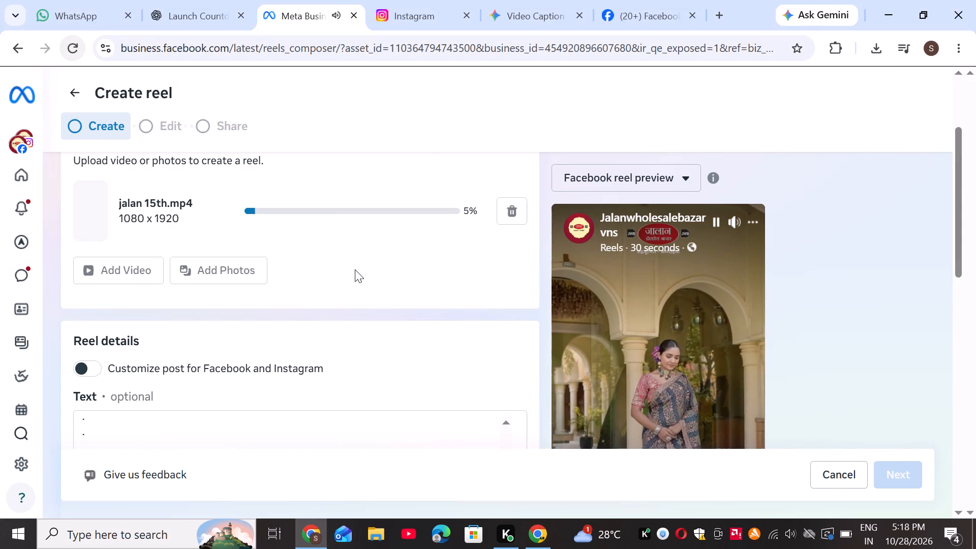
# Capture a rectangular screen snip of the Create reel page with the thumbnail section and the reel preview.
pyautogui.scroll(-1, 622, 331)
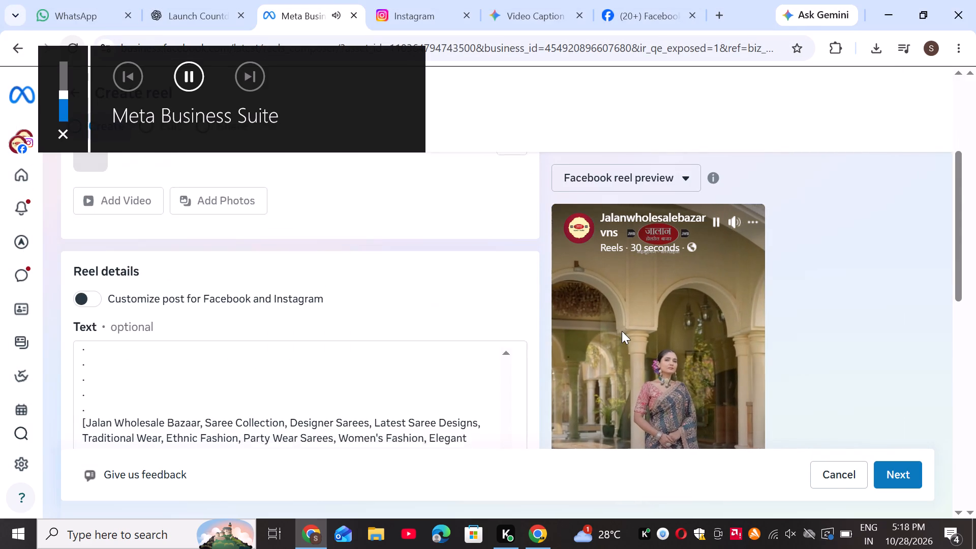
pyautogui.scroll(-1, 622, 331)
pyautogui.scroll(-3, 750, 370)
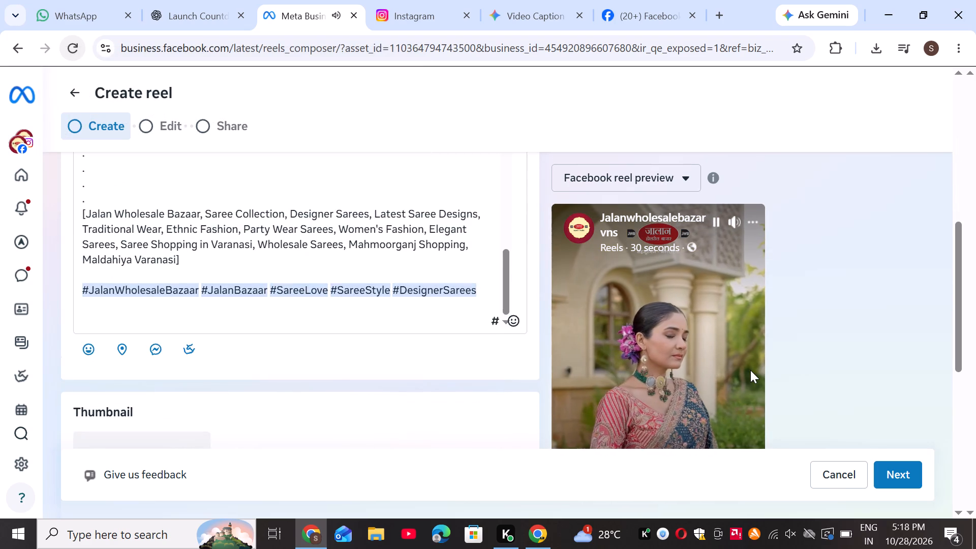
pyautogui.scroll(-5, 750, 370)
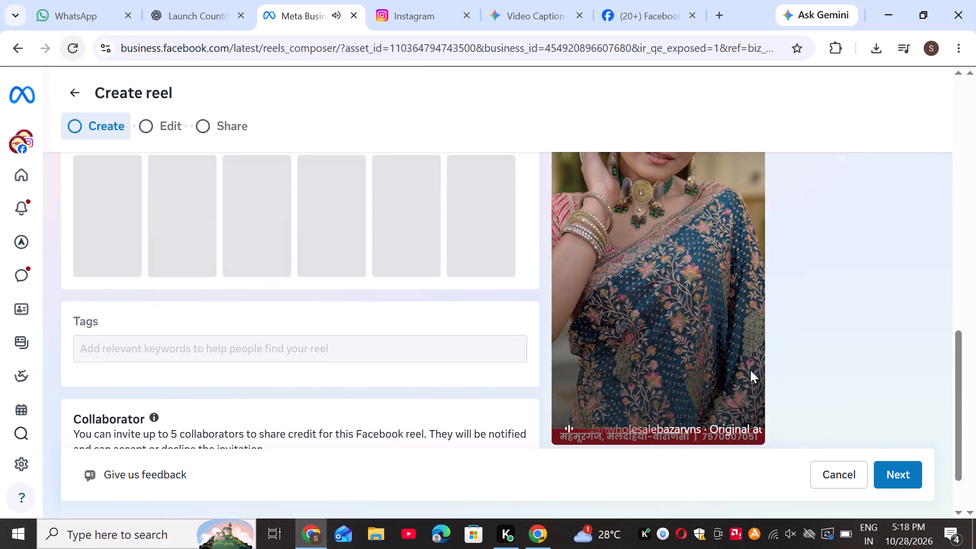
pyautogui.scroll(2, 750, 370)
pyautogui.press('shift+super+s')
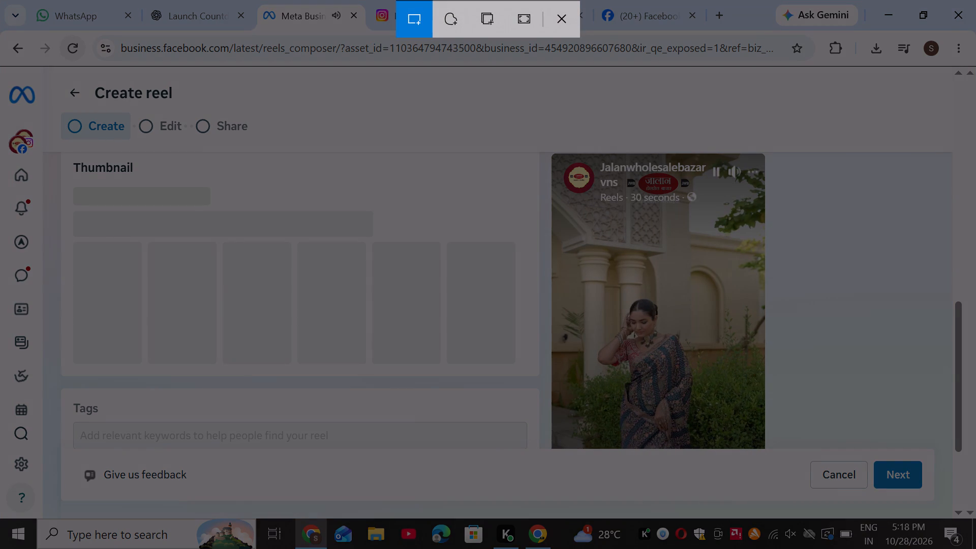
pyautogui.moveTo(50, 96); pyautogui.dragTo(378, 170)
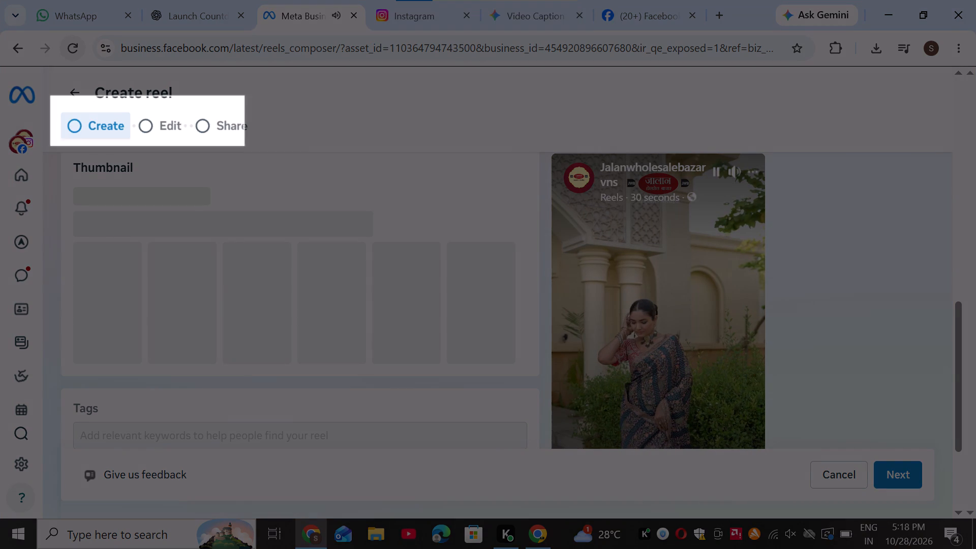
pyautogui.moveTo(378, 170); pyautogui.dragTo(860, 446)
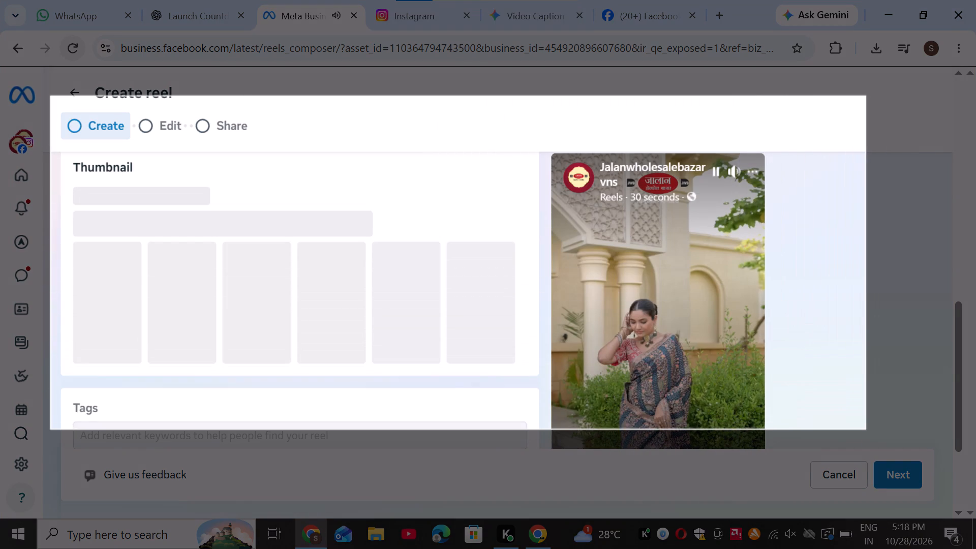
pyautogui.moveTo(860, 446); pyautogui.dragTo(857, 548)
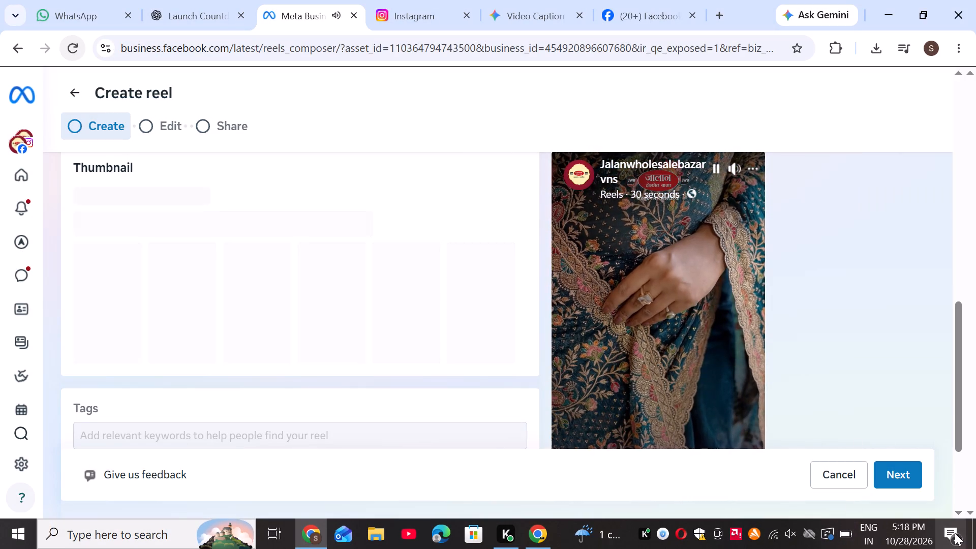
# Open the Windows notification center and look through its notifications.
pyautogui.click(957, 534)
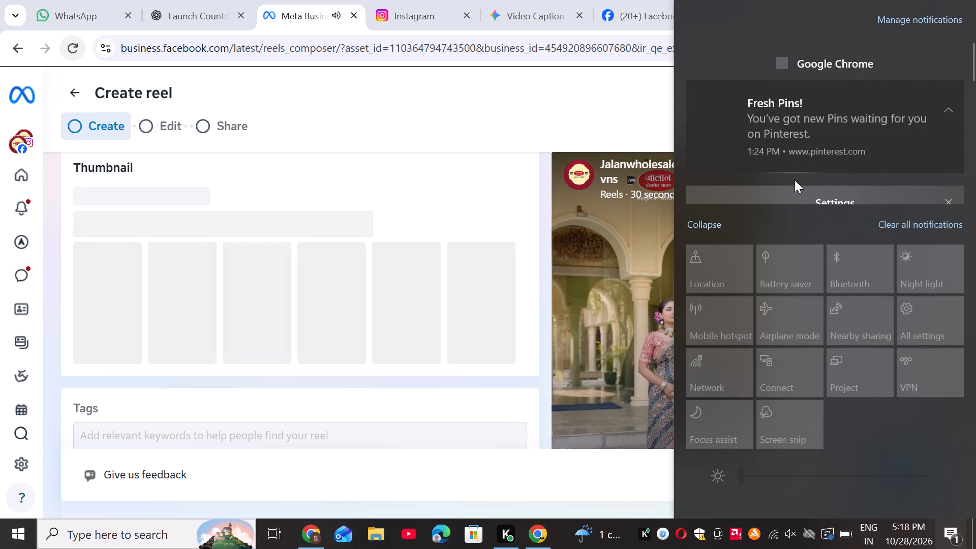
pyautogui.scroll(-2, 795, 180)
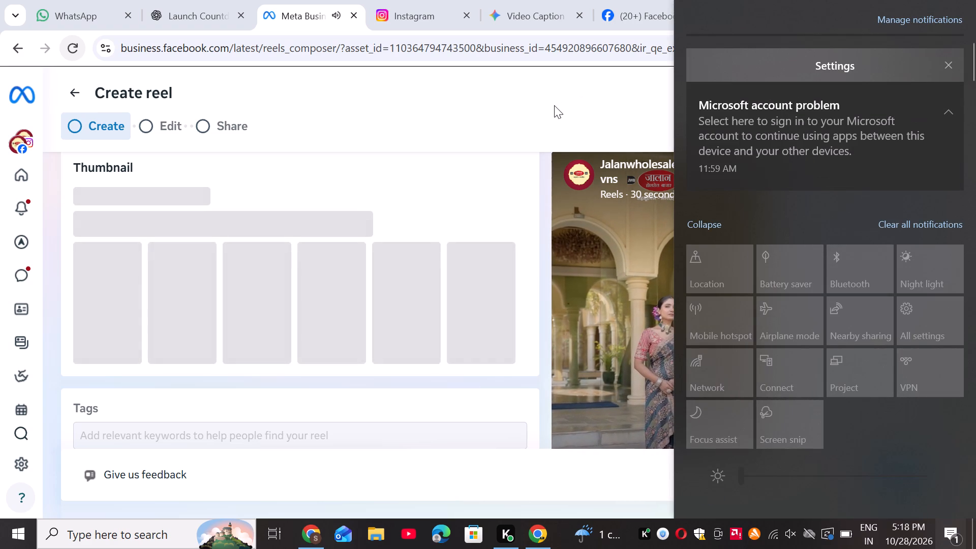
# Check the caption in the Create reel page, keep the Edit and Share stage settings as they are, and share the reel.
pyautogui.click(554, 105)
pyautogui.scroll(5, 376, 304)
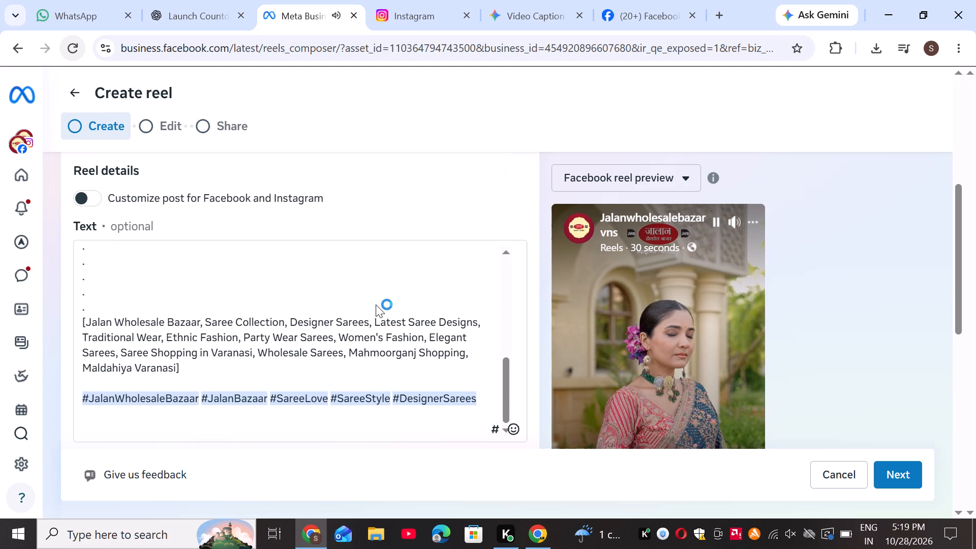
pyautogui.scroll(1, 376, 304)
pyautogui.scroll(4, 314, 340)
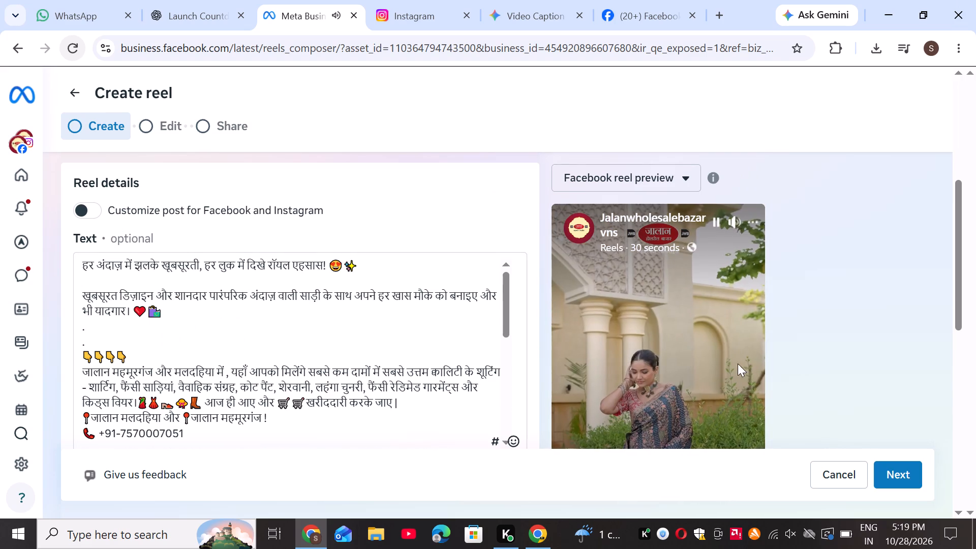
pyautogui.click(890, 467)
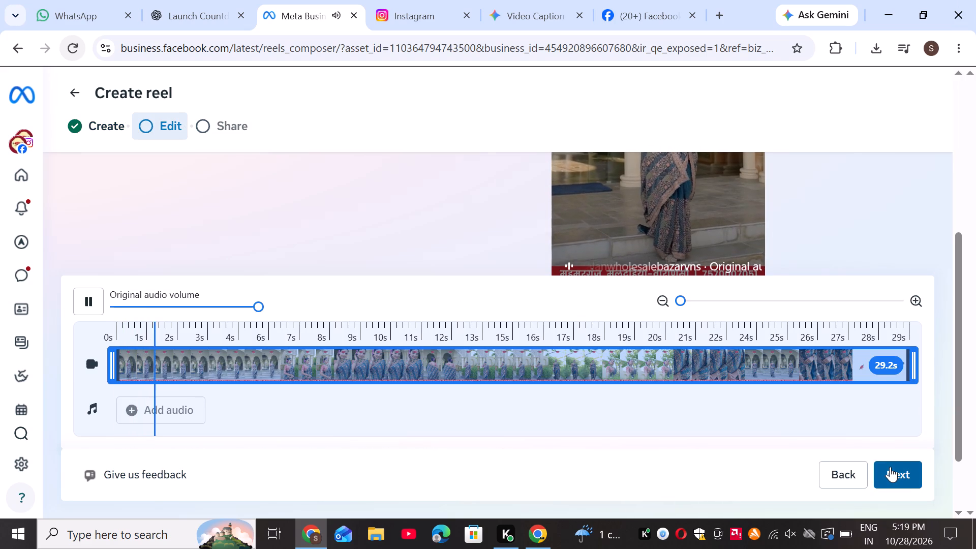
pyautogui.click(890, 467)
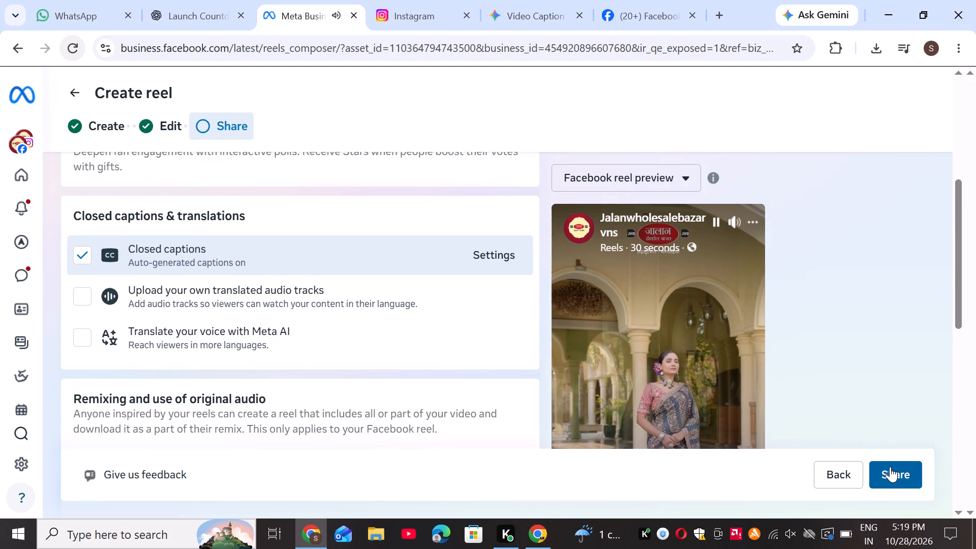
pyautogui.click(890, 467)
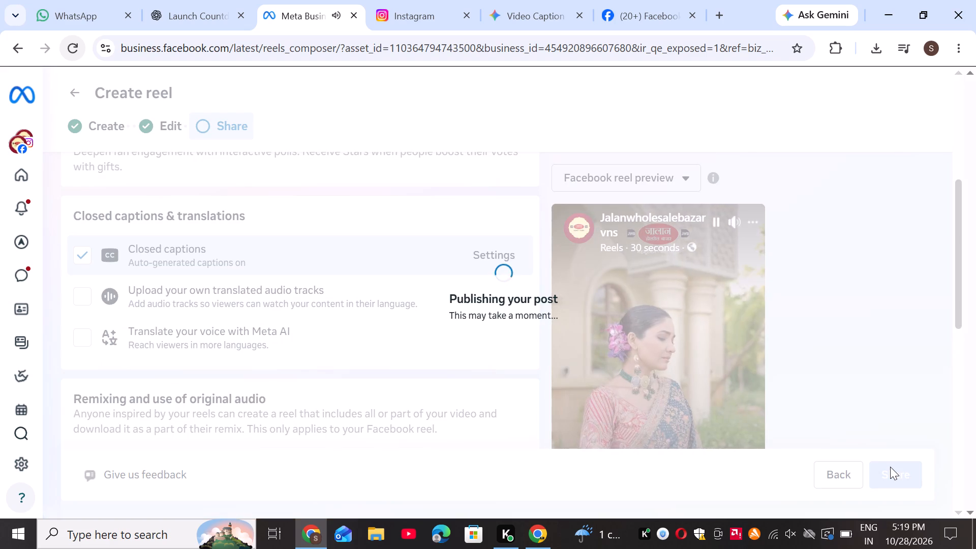
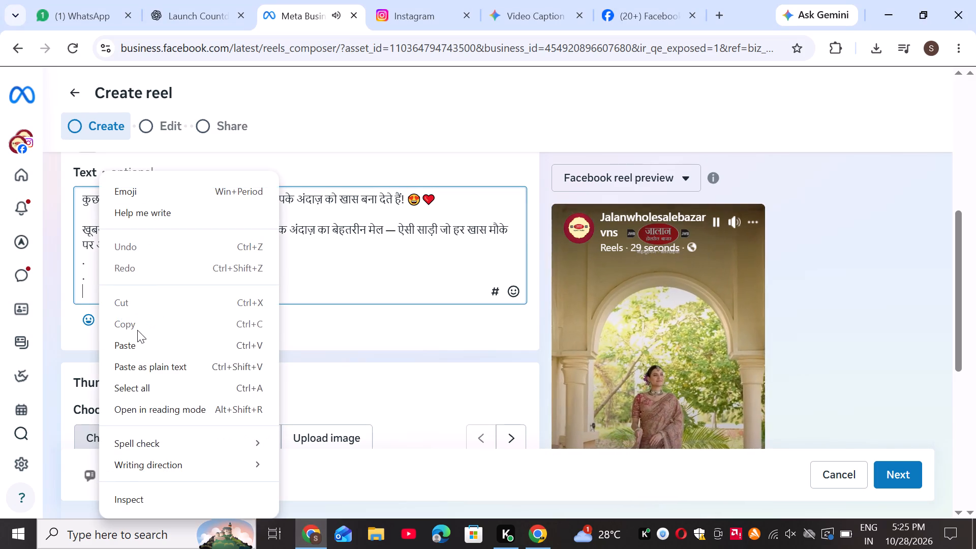
pyautogui.click(134, 344)
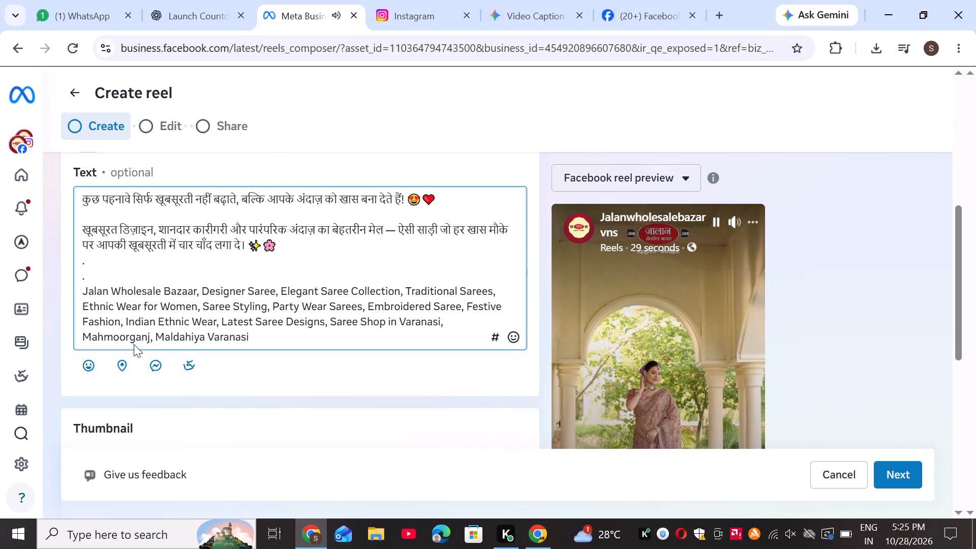
pyautogui.press(']')
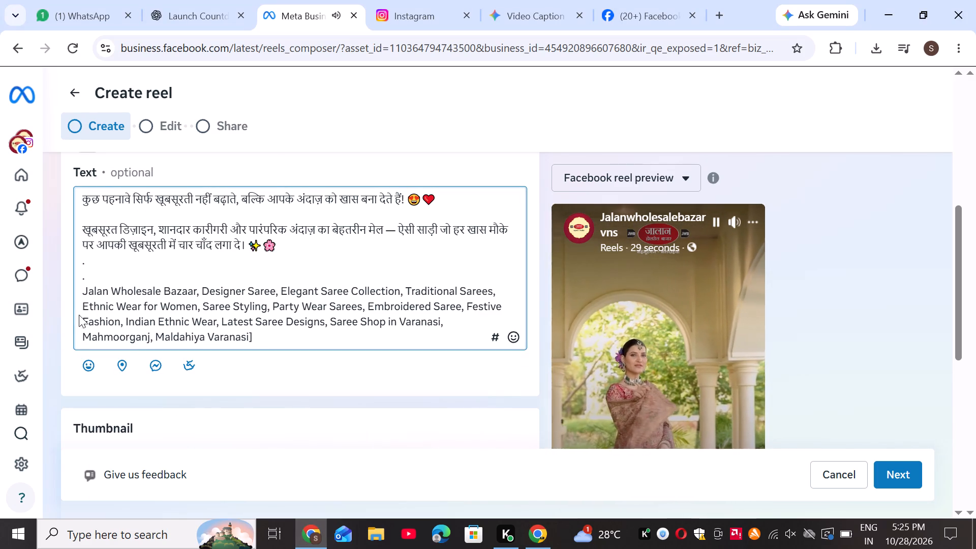
# Add two empty lines below the English keywords paragraph in the reel's text.
pyautogui.press('Return')
pyautogui.press('Return')
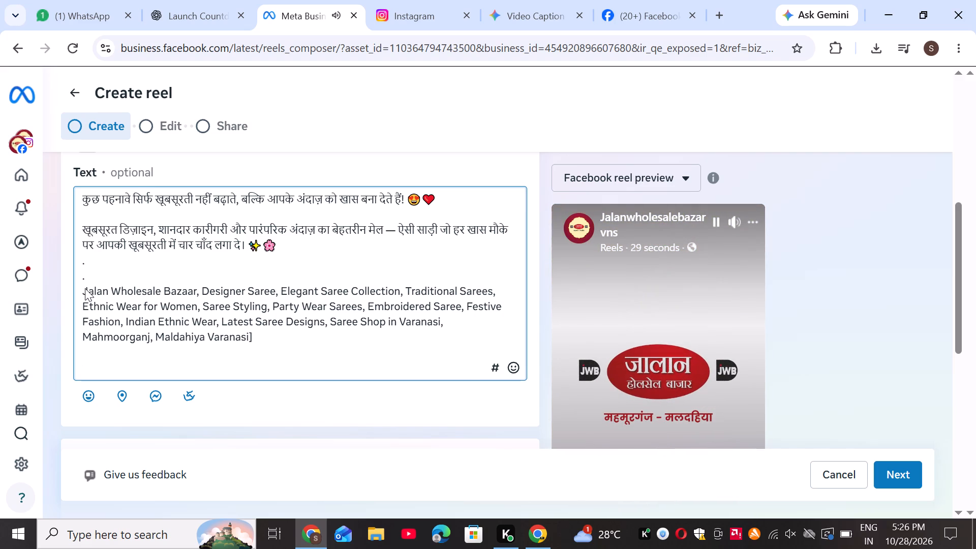
# Select the whole English keywords paragraph in the reel's text, from Jalan Wholesale Bazaar to Maldahiya Varanasi and its closing bracket.
pyautogui.moveTo(85, 288); pyautogui.dragTo(269, 338)
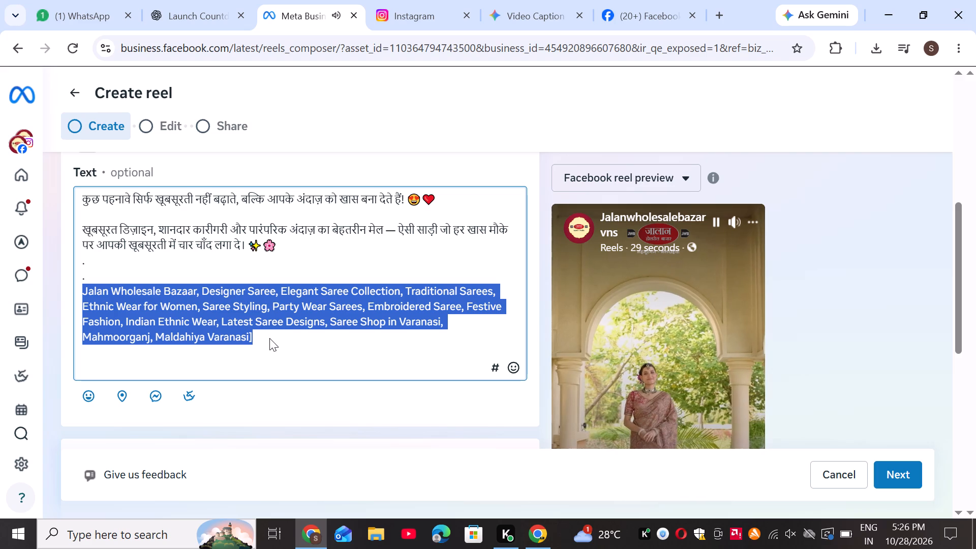
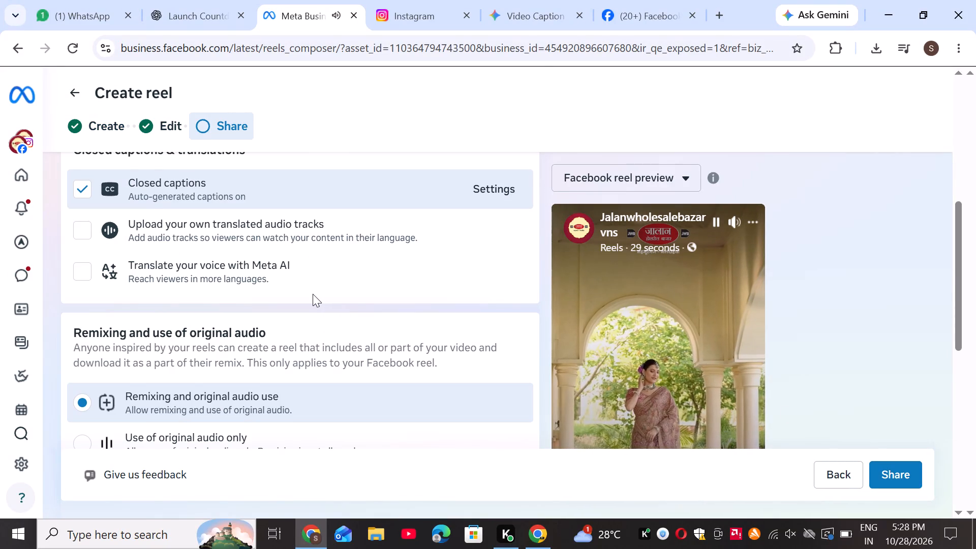
# Switch the reel from immediate sharing to scheduled publishing and set both the Facebook and Instagram dates to Oct 29, 2026.
pyautogui.scroll(7, 313, 294)
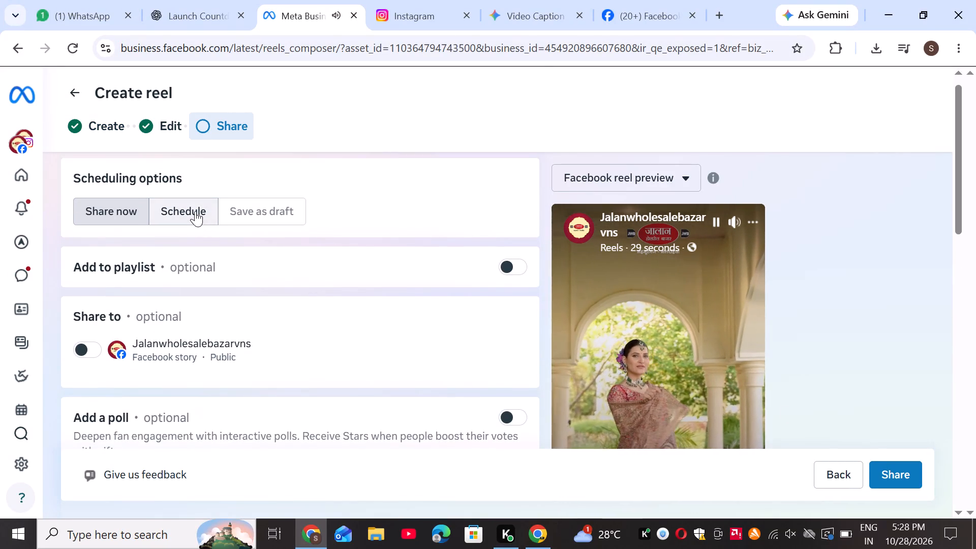
pyautogui.click(195, 211)
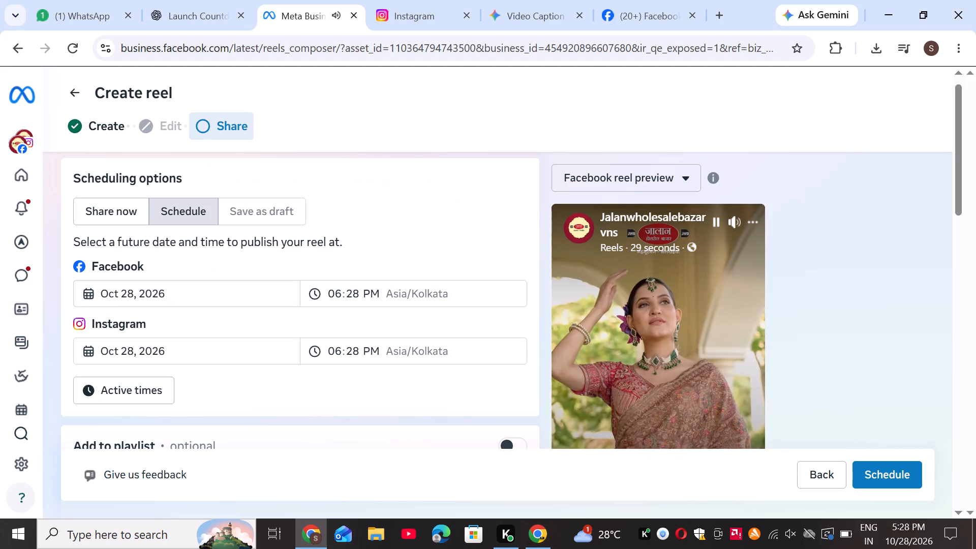
pyautogui.click(135, 297)
pyautogui.click(196, 459)
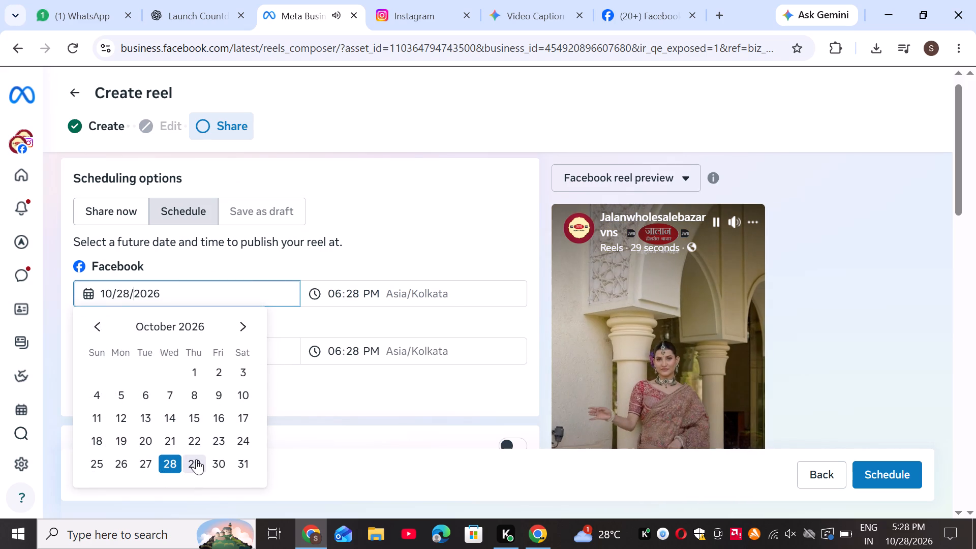
pyautogui.click(125, 348)
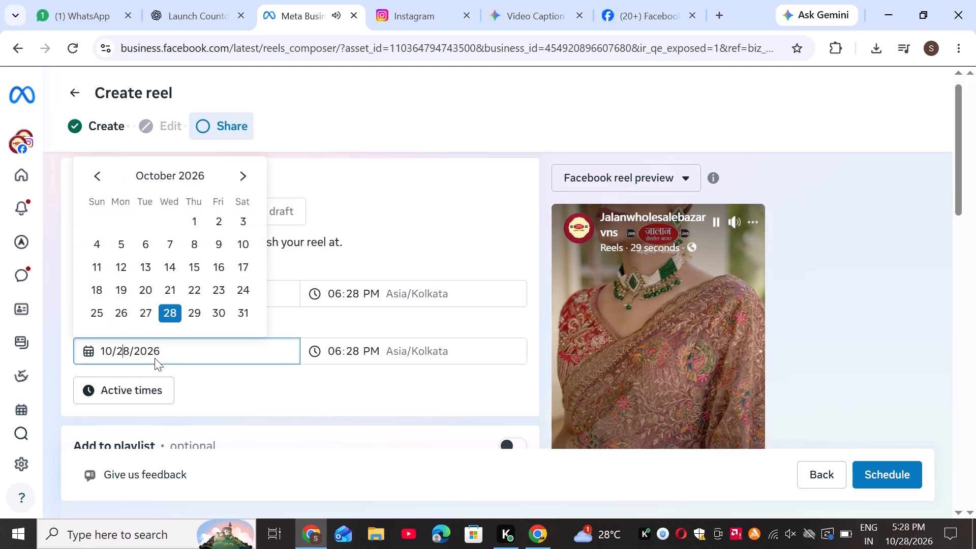
pyautogui.click(188, 317)
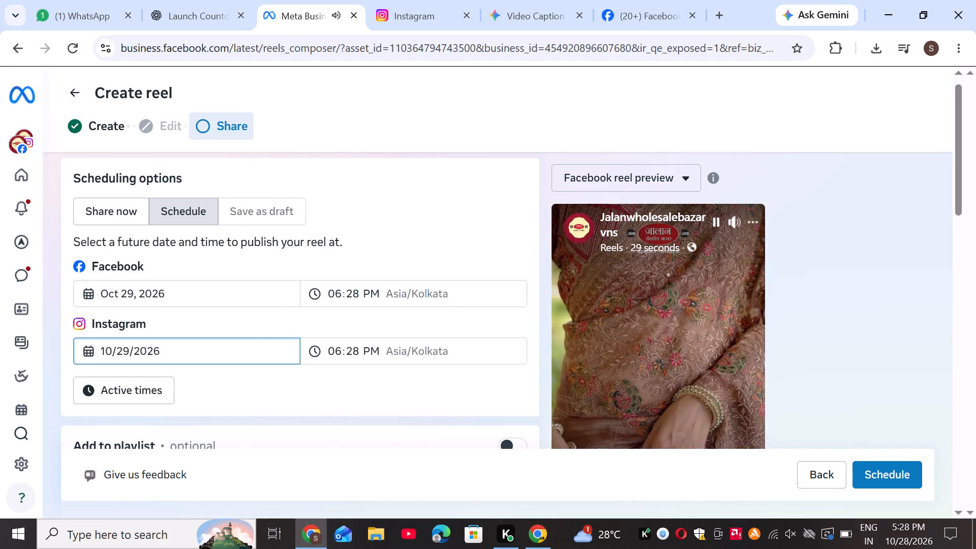
# Set the scheduled publishing time to 06:00 AM for both Facebook and Instagram.
pyautogui.click(355, 291)
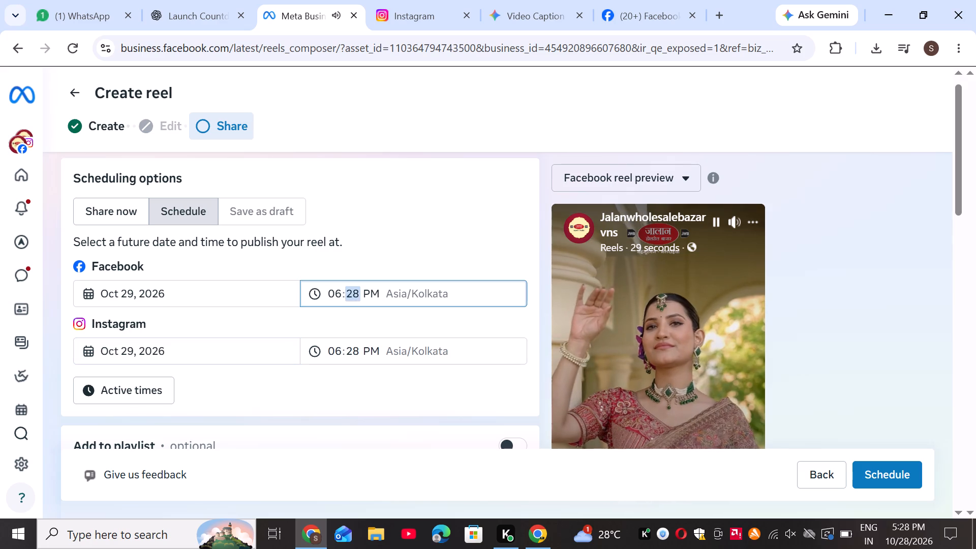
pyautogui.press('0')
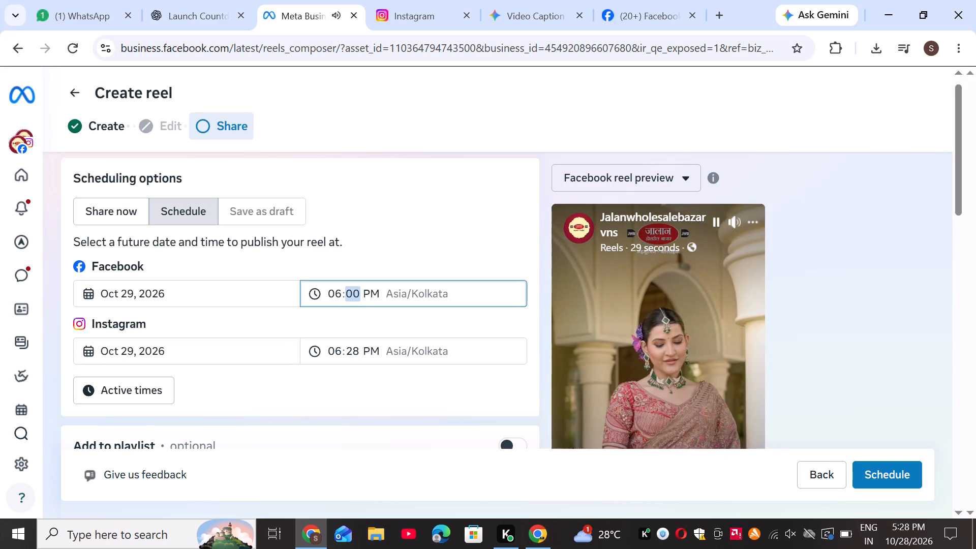
pyautogui.press('Right')
pyautogui.press('Up')
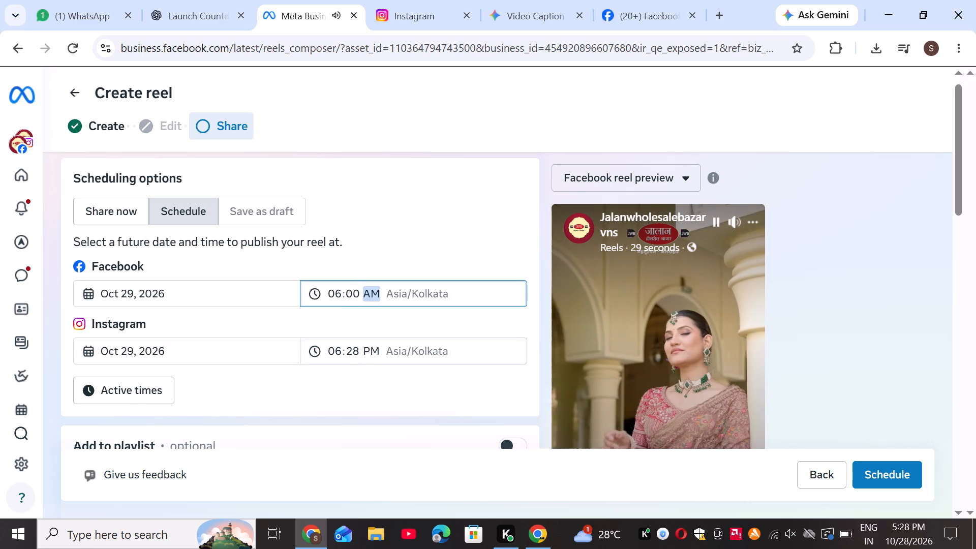
pyautogui.click(353, 348)
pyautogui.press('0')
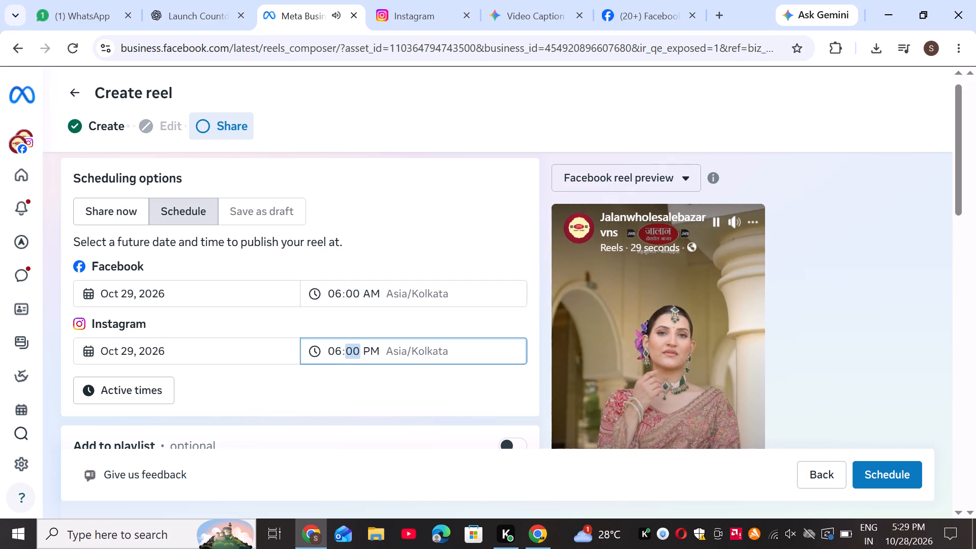
pyautogui.press('Right')
pyautogui.press('Up')
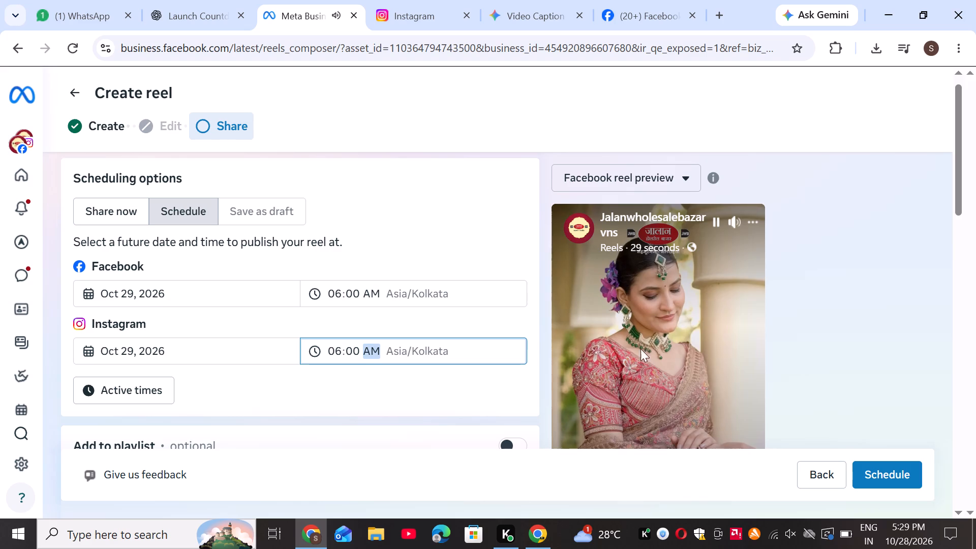
# Submit the reel for scheduled publishing and dismiss the confirmation dialog.
pyautogui.click(862, 464)
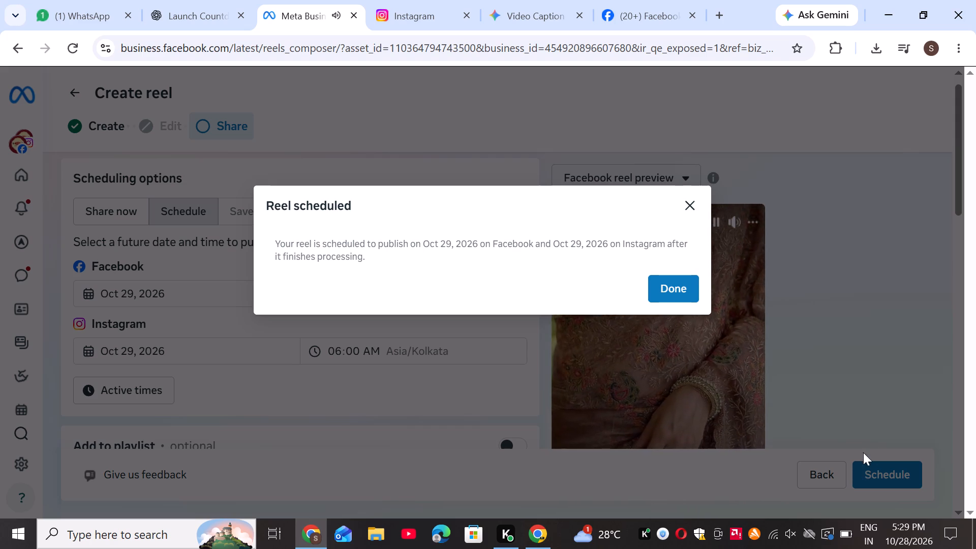
pyautogui.click(687, 204)
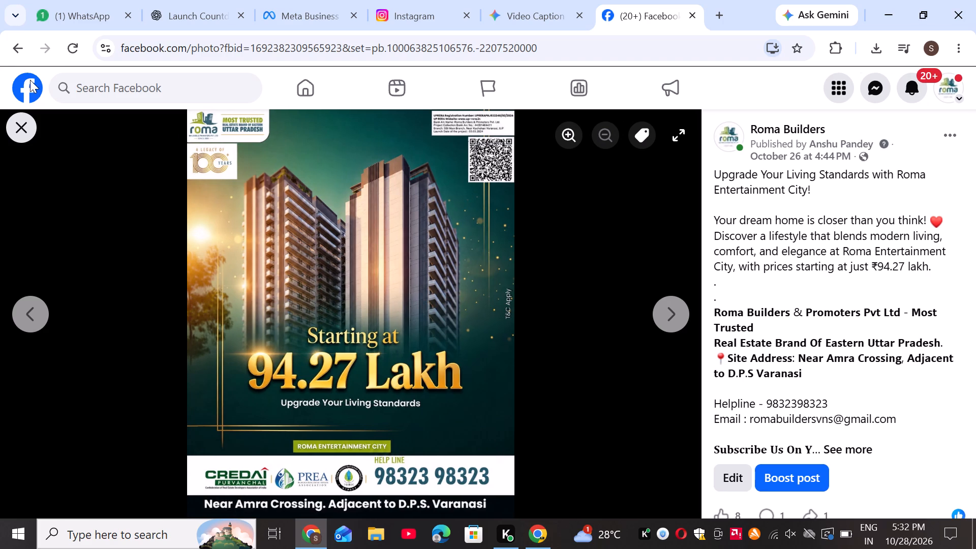
# Leave the Roma Builders photo and, from that Page's list of managed Pages, open the Vastraaya Page.
pyautogui.click(21, 122)
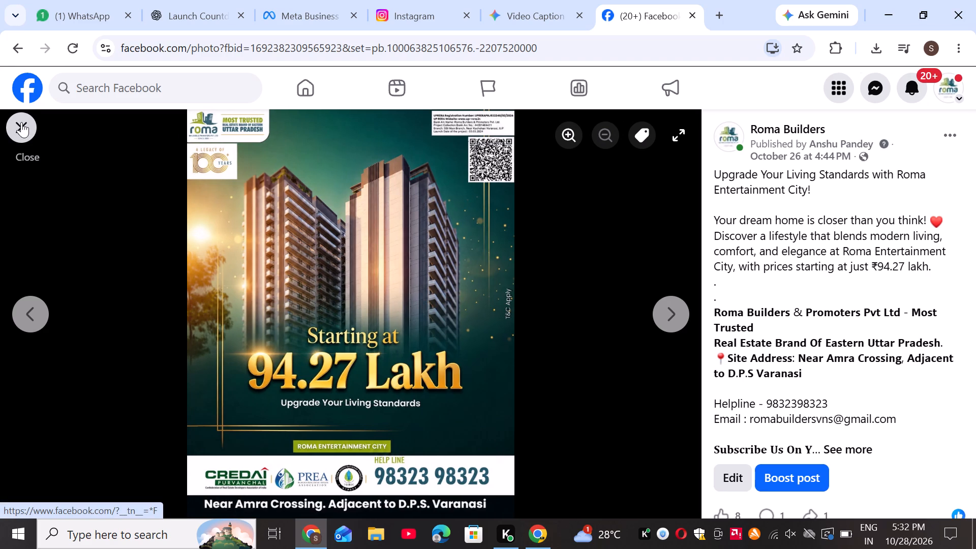
pyautogui.click(21, 122)
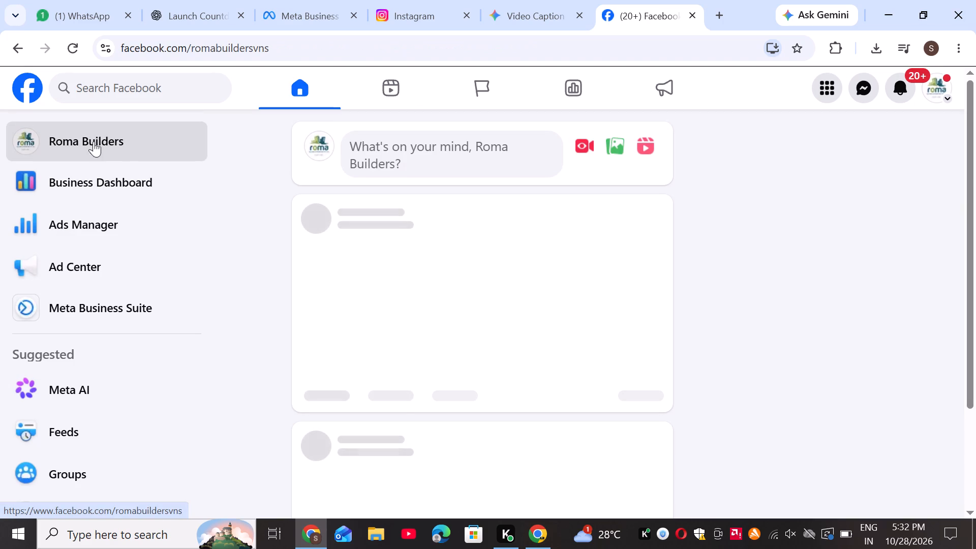
pyautogui.click(115, 146)
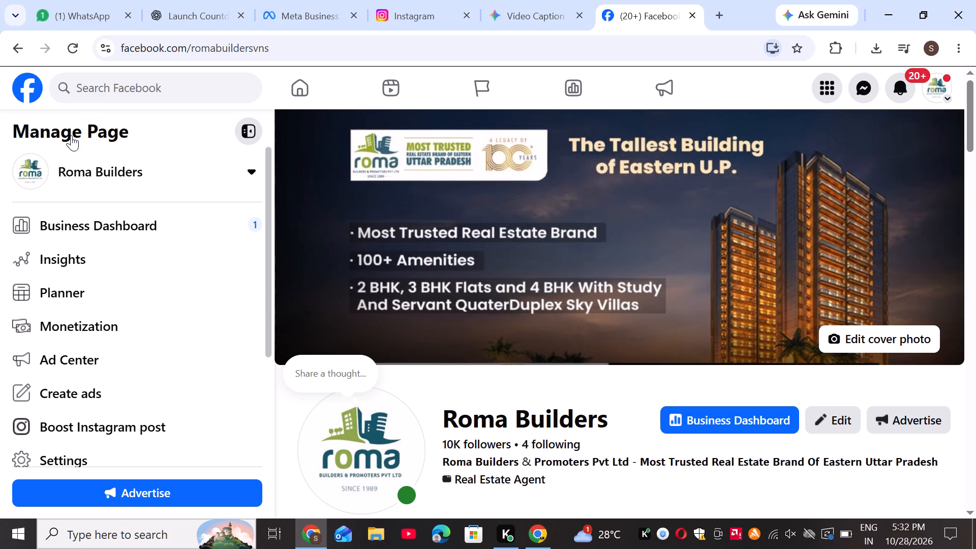
pyautogui.click(252, 168)
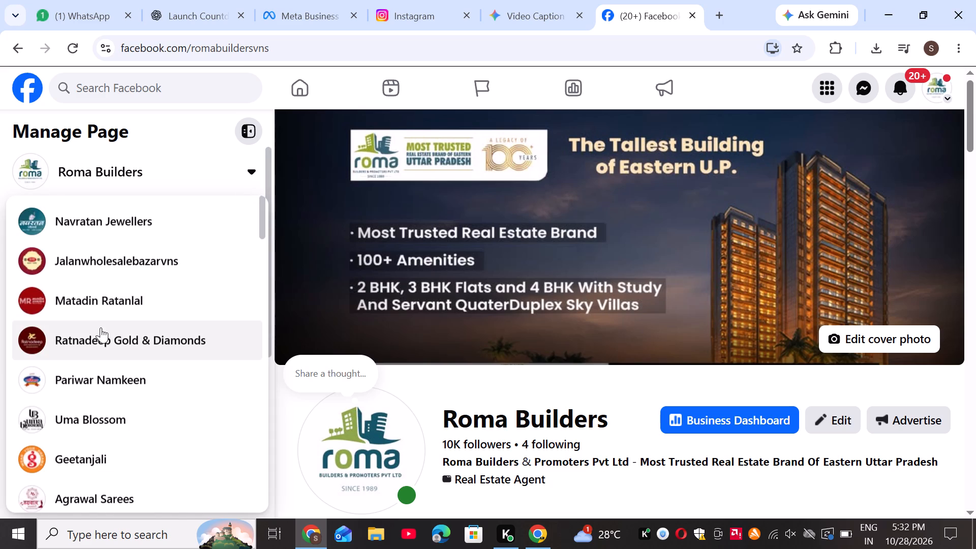
pyautogui.scroll(-2, 112, 411)
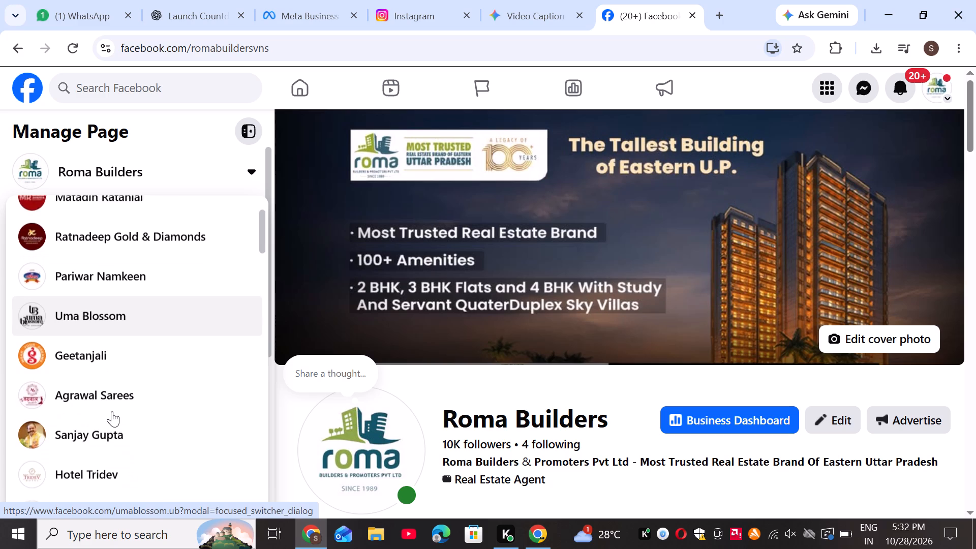
pyautogui.scroll(-4, 112, 411)
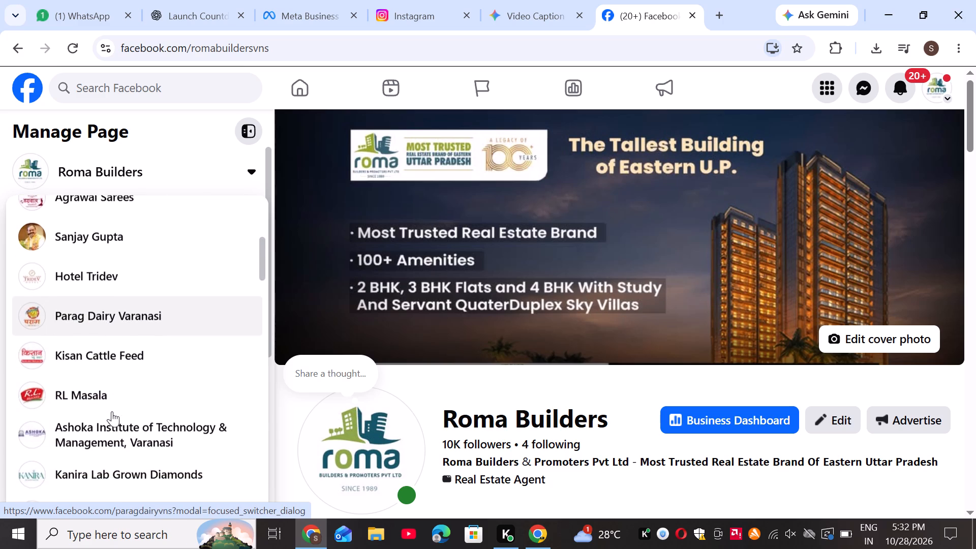
pyautogui.scroll(-5, 112, 411)
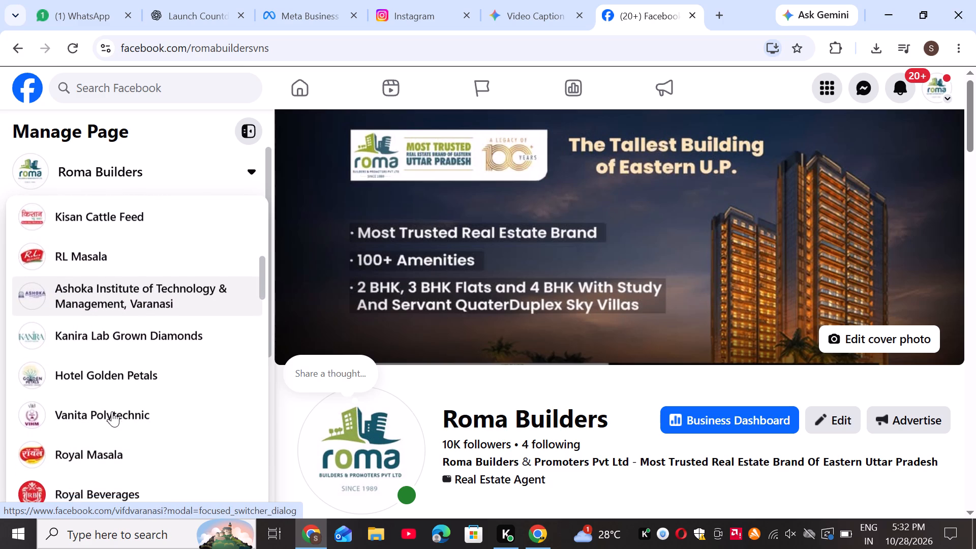
pyautogui.scroll(-4, 112, 411)
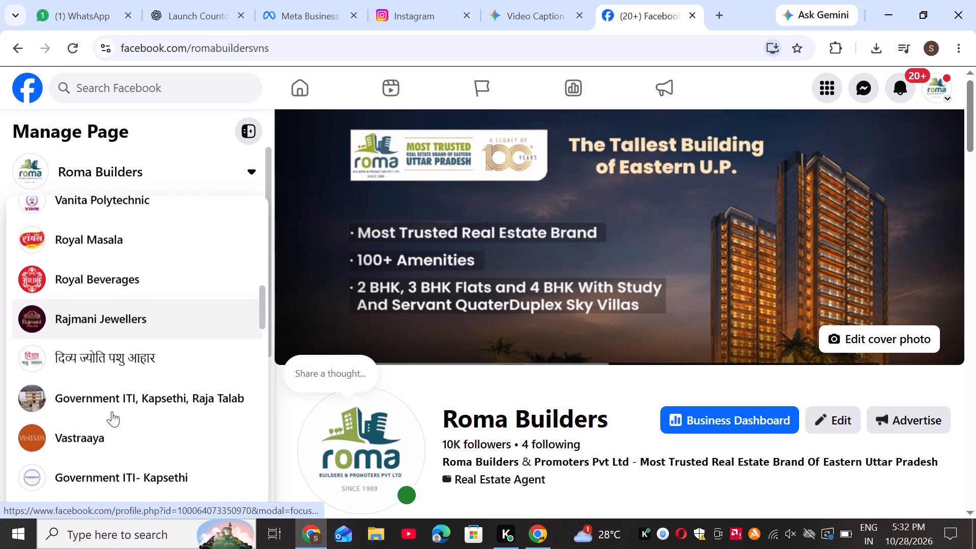
pyautogui.click(111, 433)
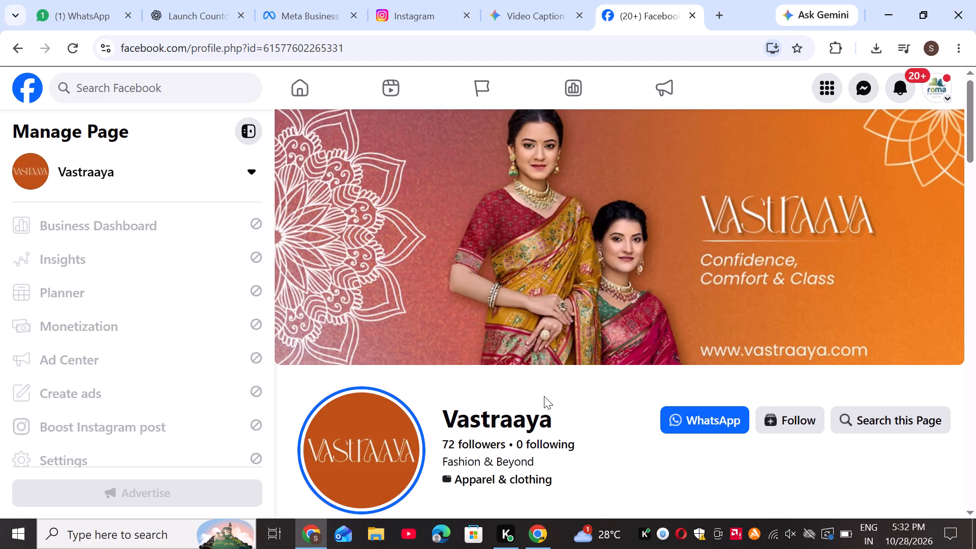
# Open the Shubh Dussehra photo post from the Vastraaya Page's photos.
pyautogui.scroll(-9, 544, 396)
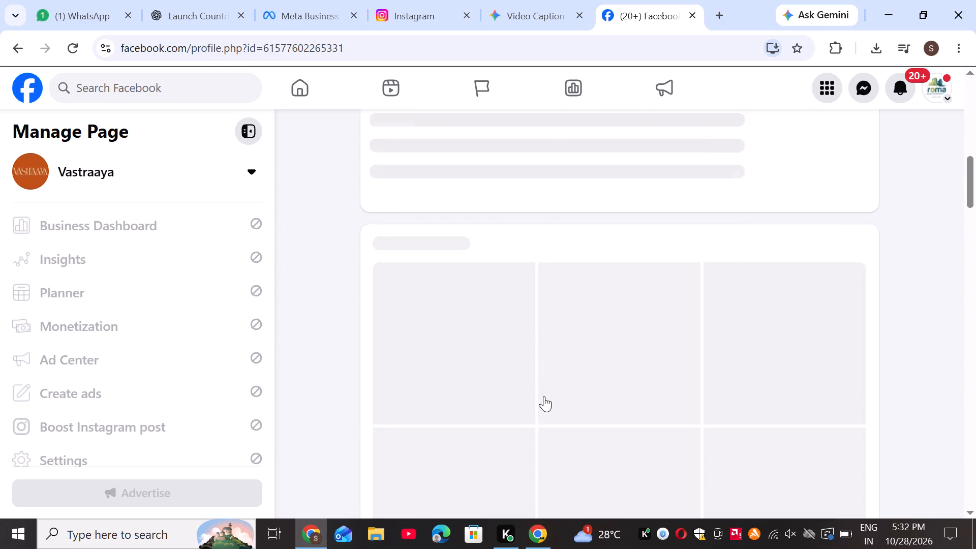
pyautogui.click(544, 396)
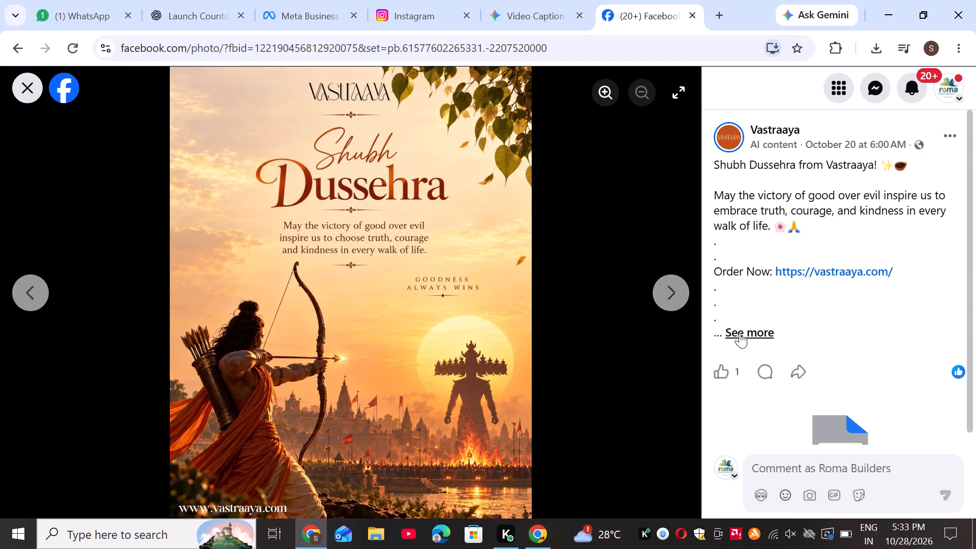
pyautogui.moveTo(712, 268); pyautogui.dragTo(801, 259)
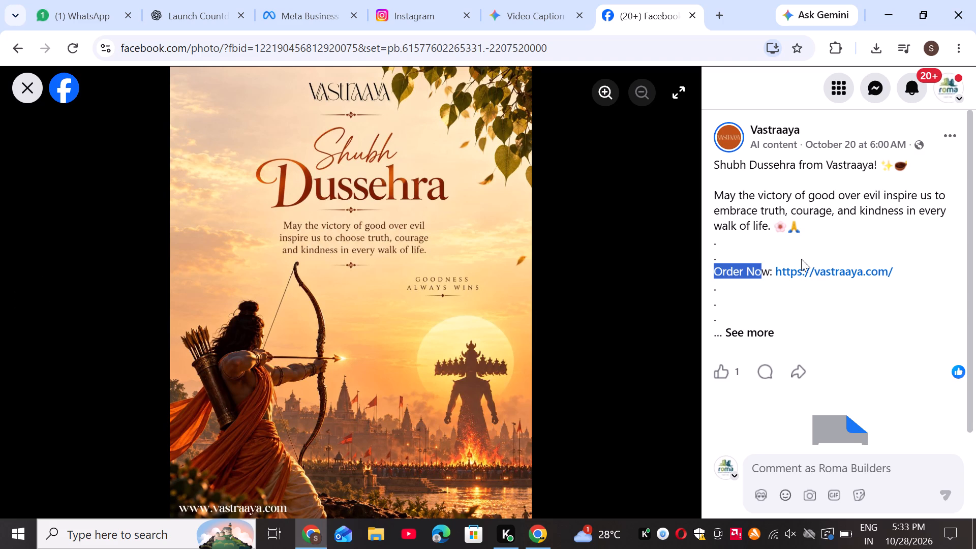
pyautogui.moveTo(801, 259); pyautogui.dragTo(866, 314)
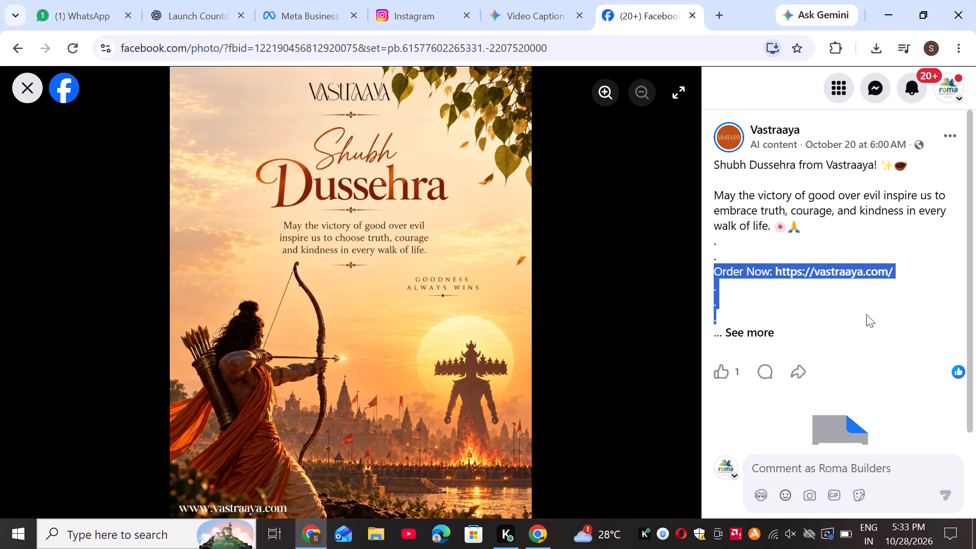
pyautogui.rightClick(751, 275)
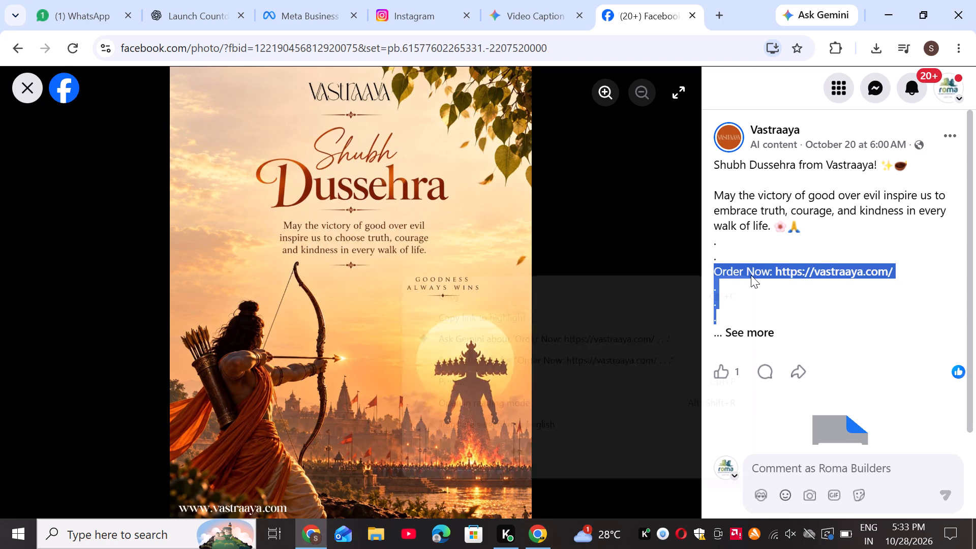
pyautogui.click(726, 292)
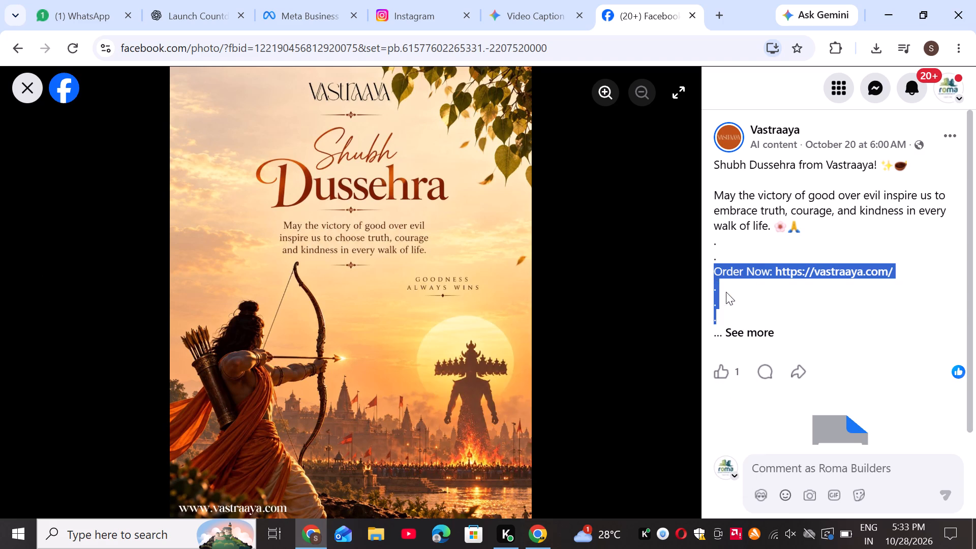
pyautogui.click(301, 538)
pyautogui.click(301, 538)
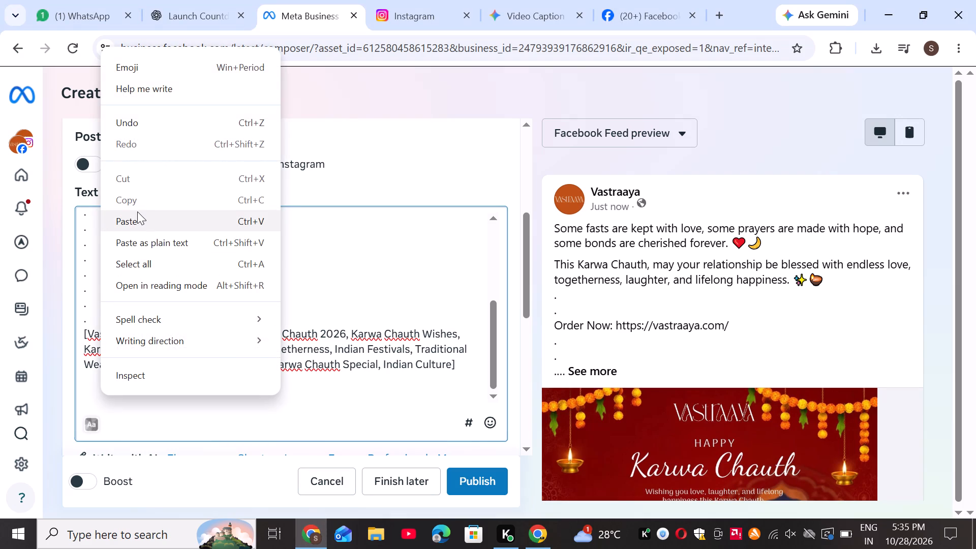
# In the Create post composer, select and copy the full Karwa Chauth post text, from the opening caption line through the last hashtag #KarwaChauthVibes.
pyautogui.scroll(-1, 175, 248)
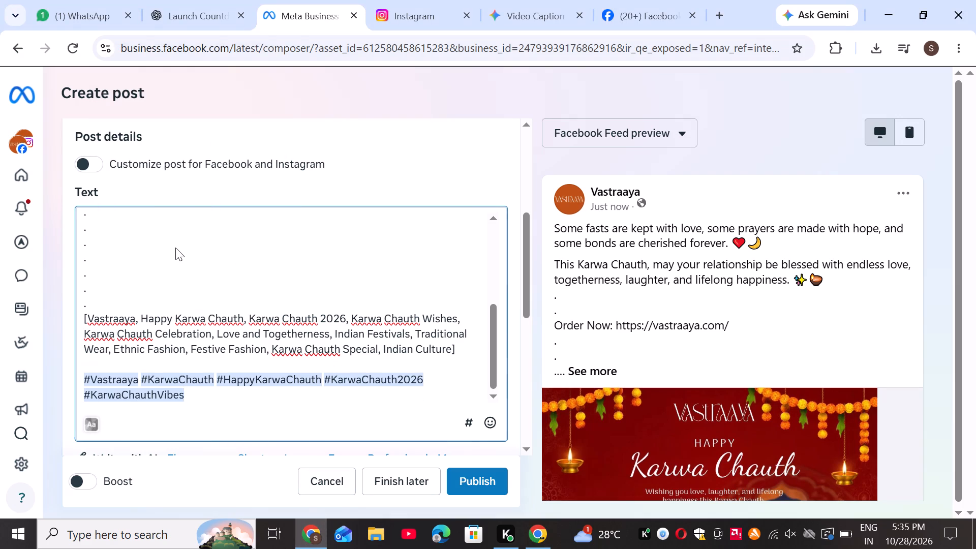
pyautogui.scroll(6, 175, 248)
pyautogui.scroll(-1, 175, 248)
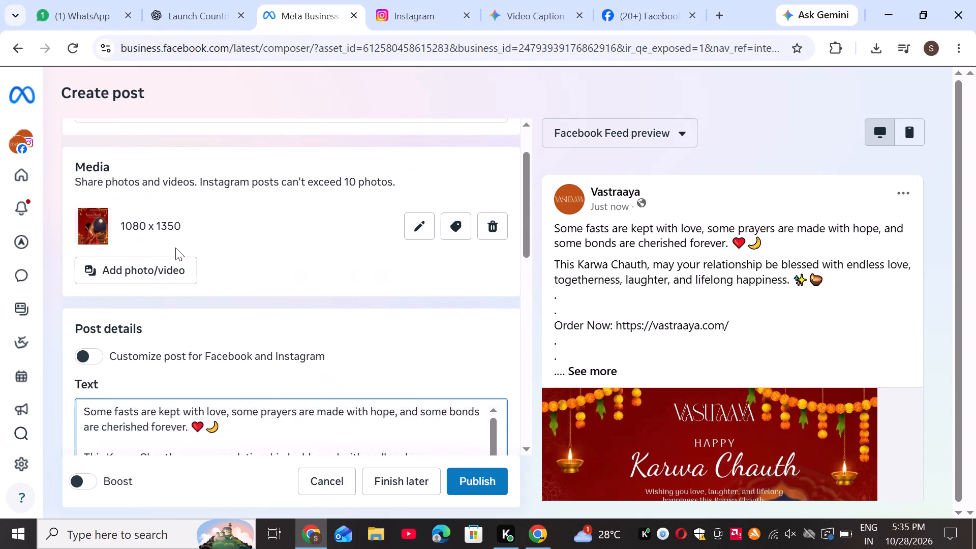
pyautogui.scroll(-3, 175, 248)
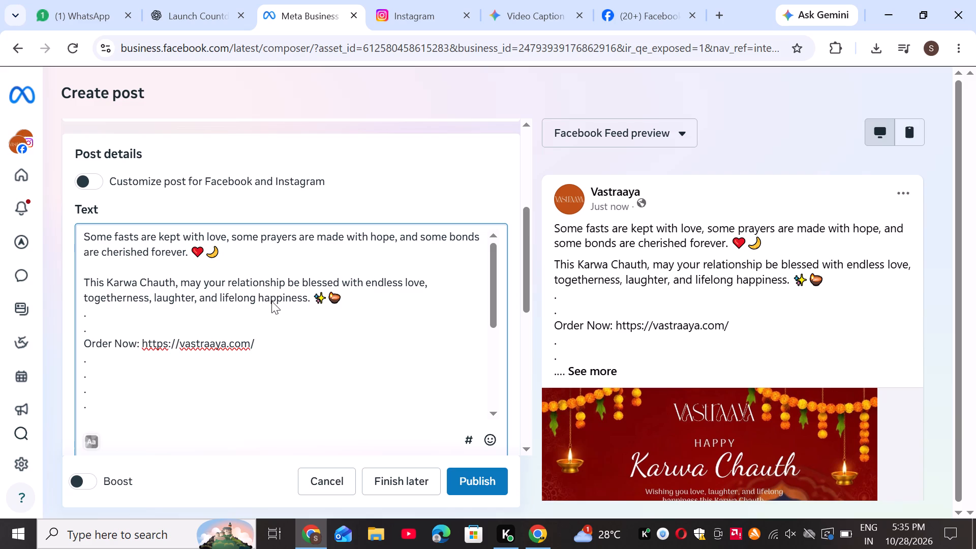
pyautogui.scroll(1, 273, 314)
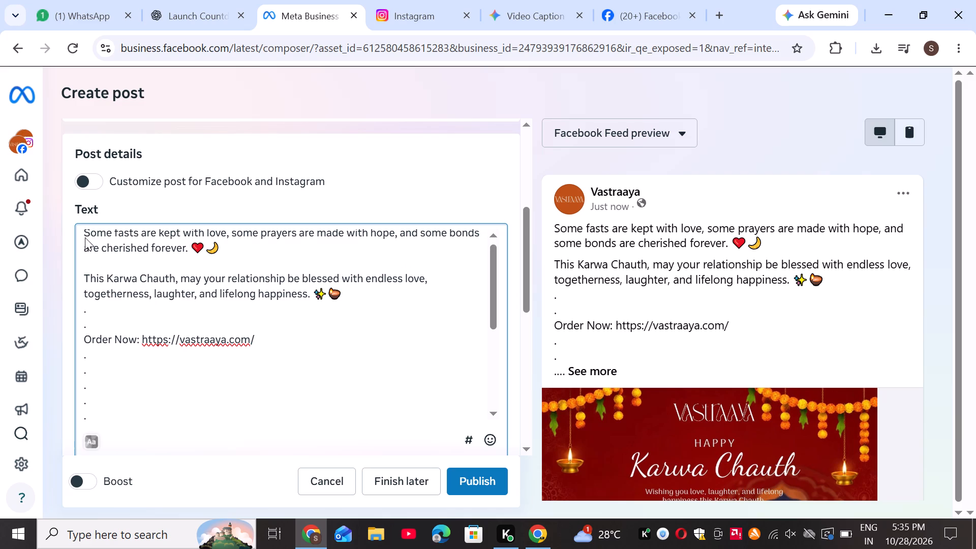
pyautogui.moveTo(85, 237); pyautogui.dragTo(376, 429)
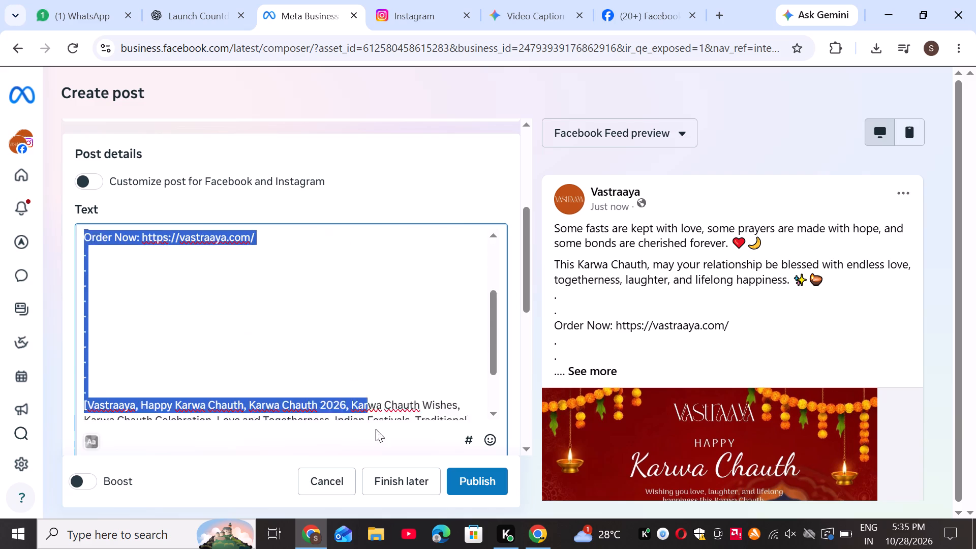
pyautogui.moveTo(376, 429); pyautogui.dragTo(381, 446)
pyautogui.rightClick(330, 299)
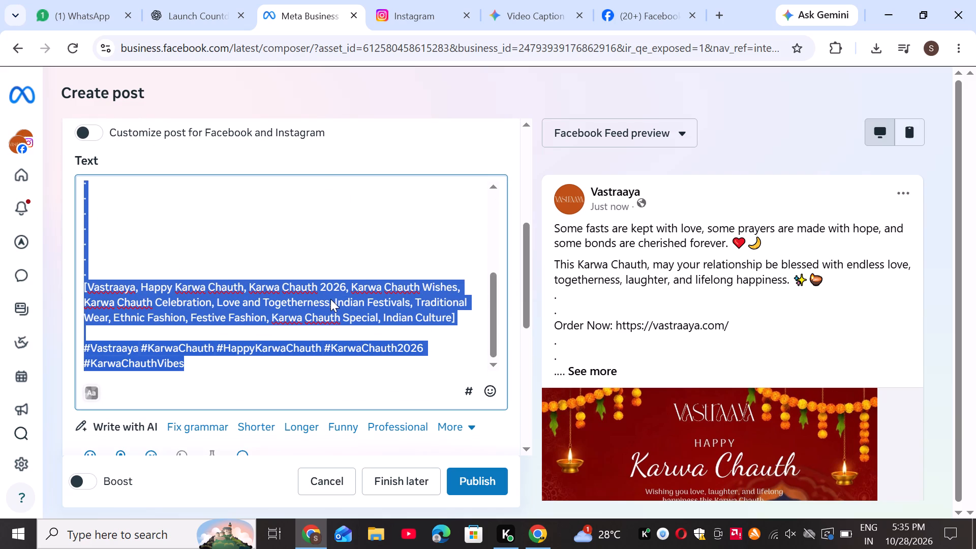
pyautogui.click(384, 201)
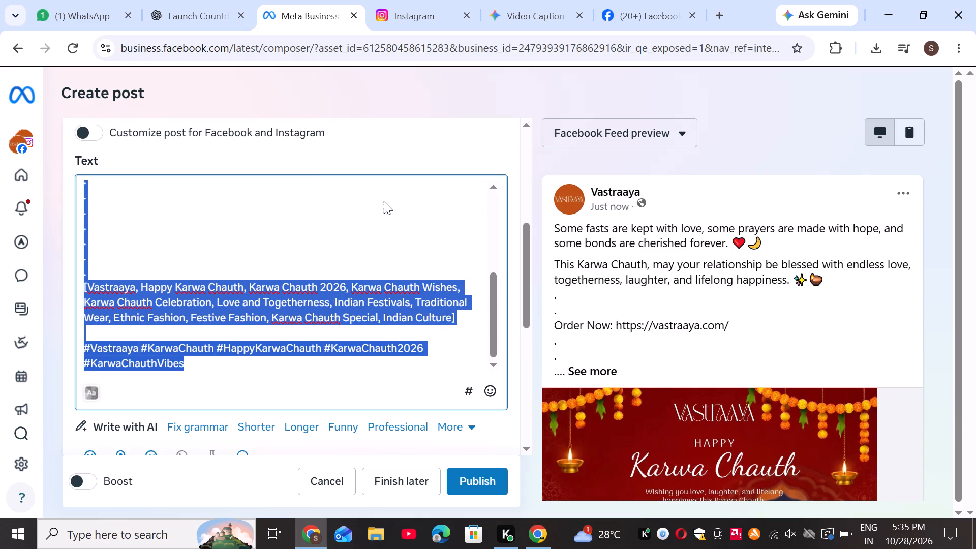
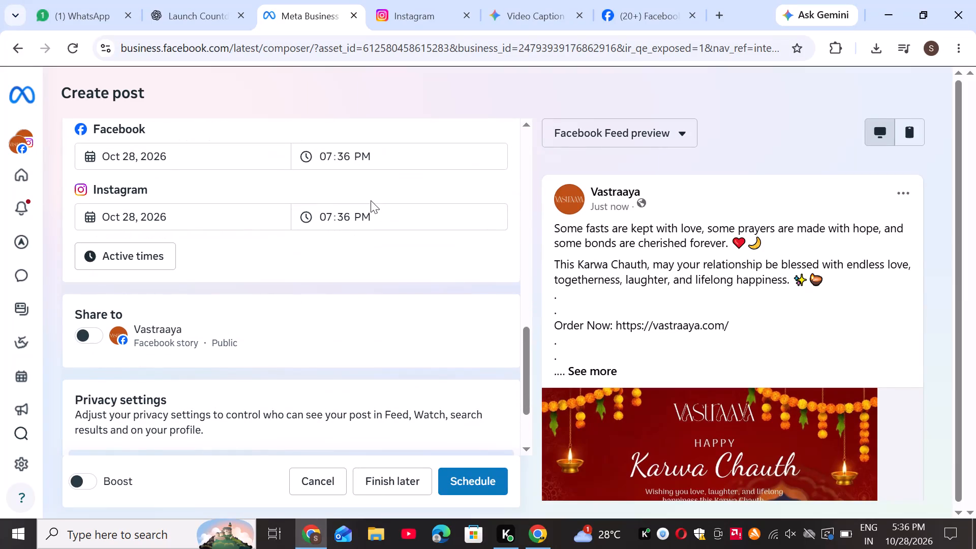
# Set both the Facebook and Instagram schedules of the Karwa Chauth post to Oct 29, 2026 at 07:00 AM.
pyautogui.click(140, 212)
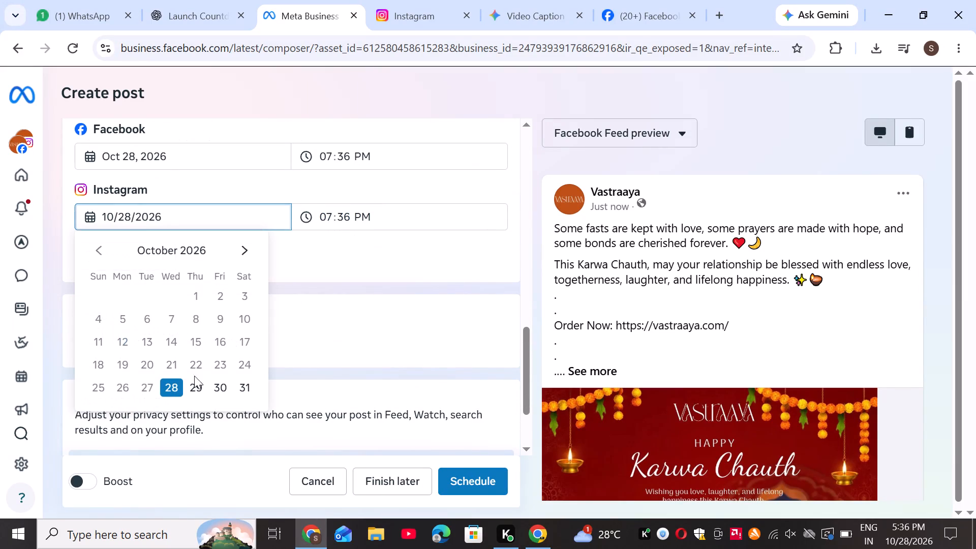
pyautogui.click(195, 387)
pyautogui.click(136, 156)
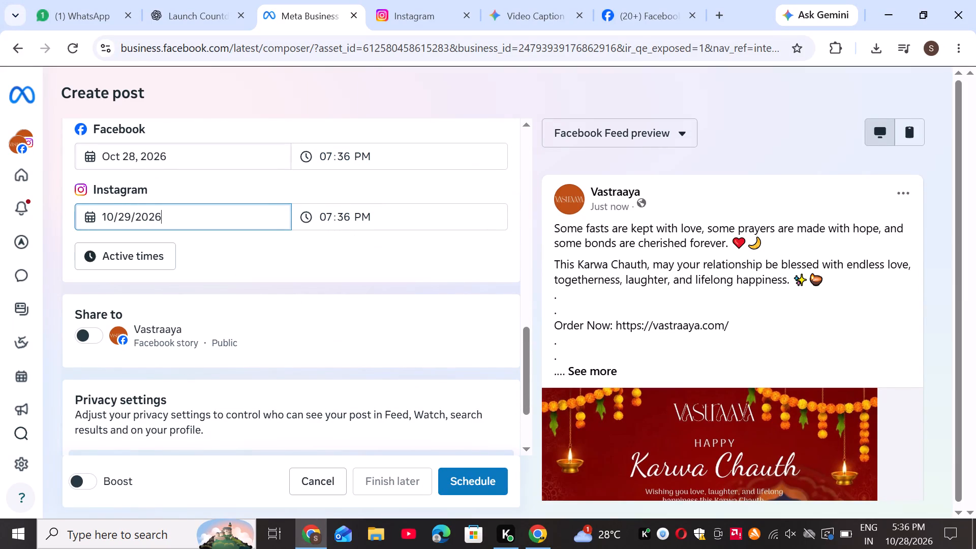
pyautogui.click(198, 326)
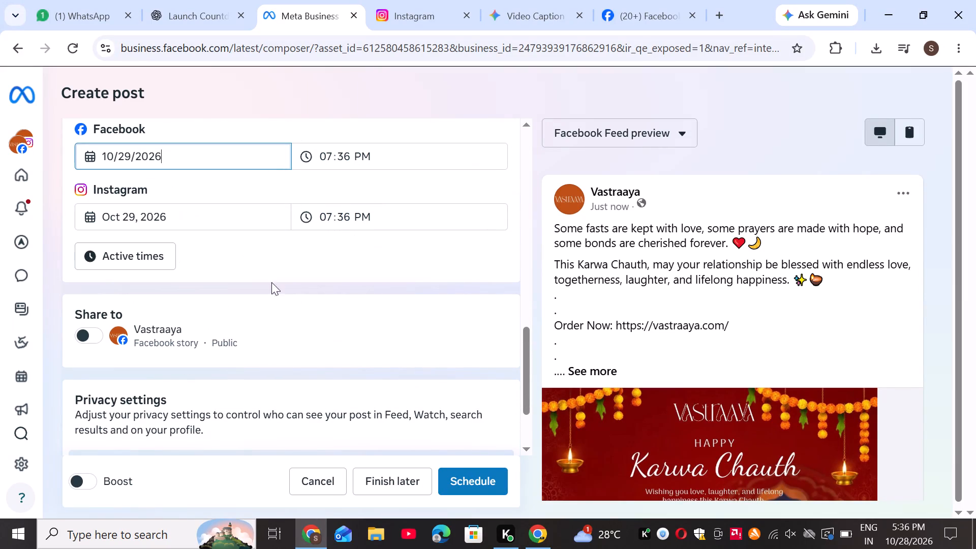
pyautogui.click(348, 220)
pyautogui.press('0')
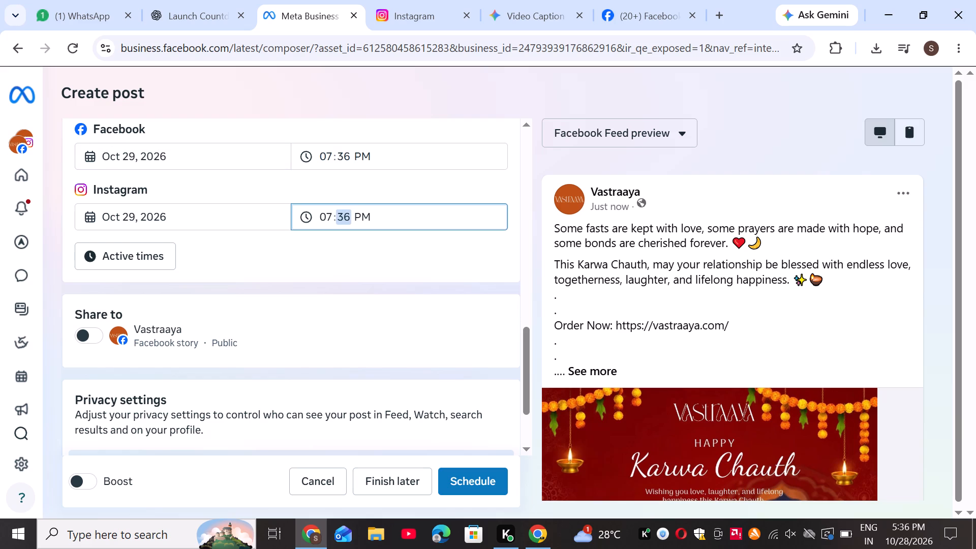
pyautogui.press('Right')
pyautogui.press('Up')
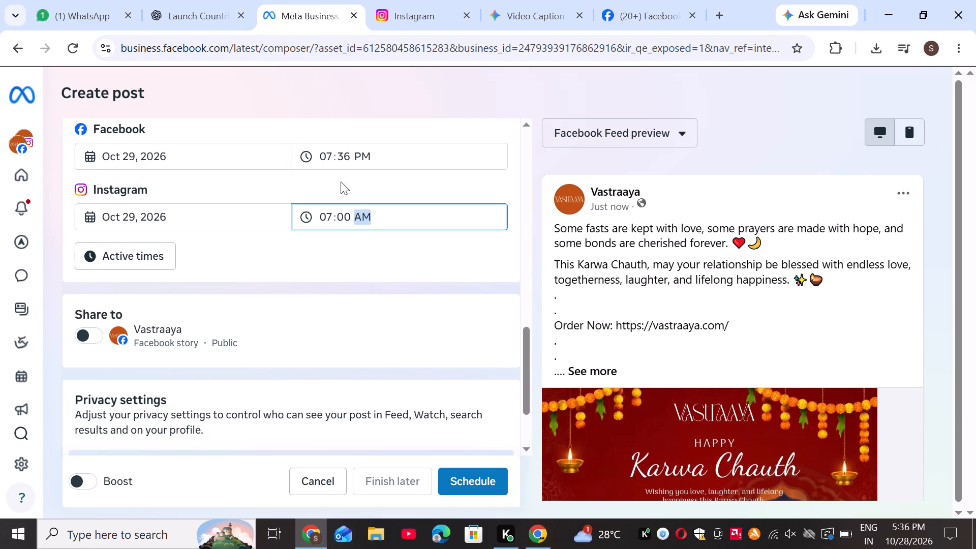
pyautogui.click(345, 158)
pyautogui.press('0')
pyautogui.press('Right')
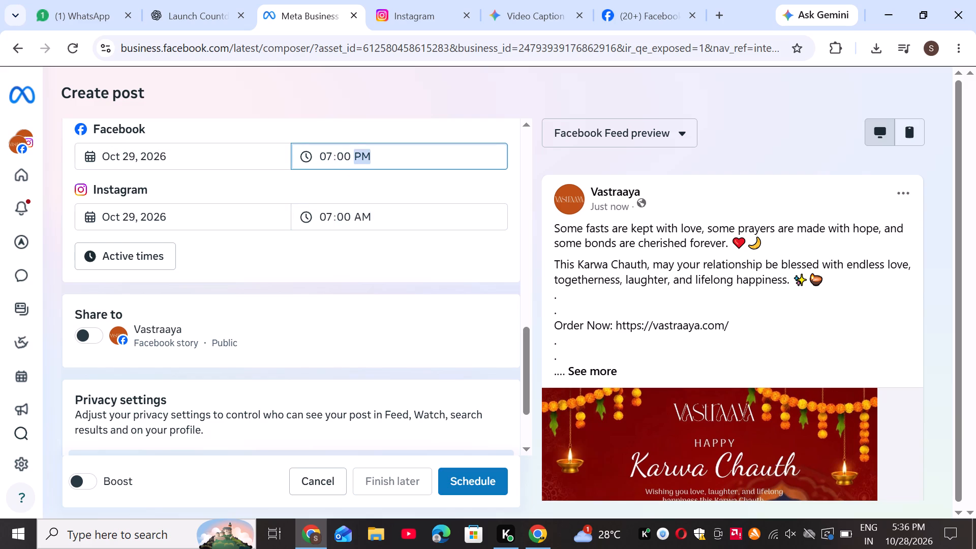
pyautogui.press('Up')
# Schedule the Vastraaya Karwa Chauth post and dismiss the boosting offer without boosting it.
pyautogui.click(477, 485)
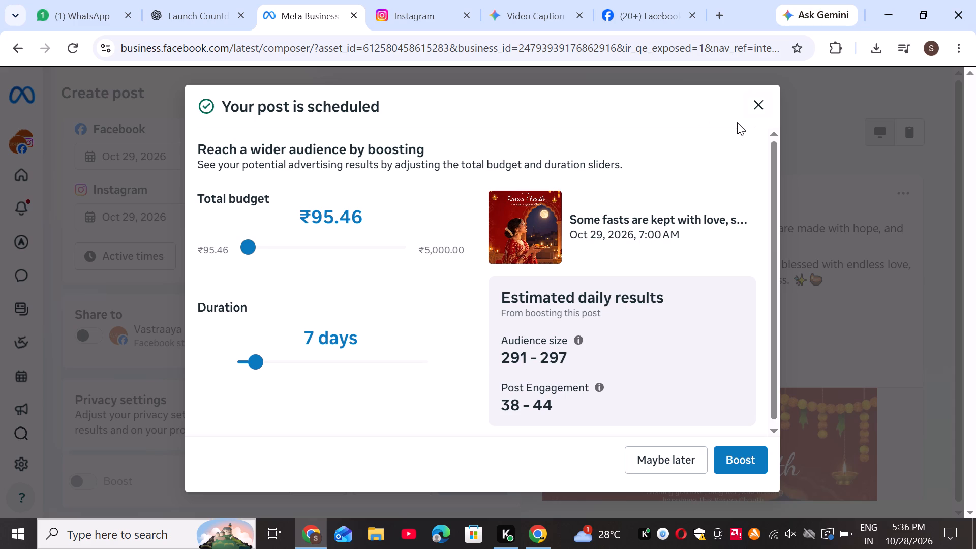
pyautogui.click(756, 105)
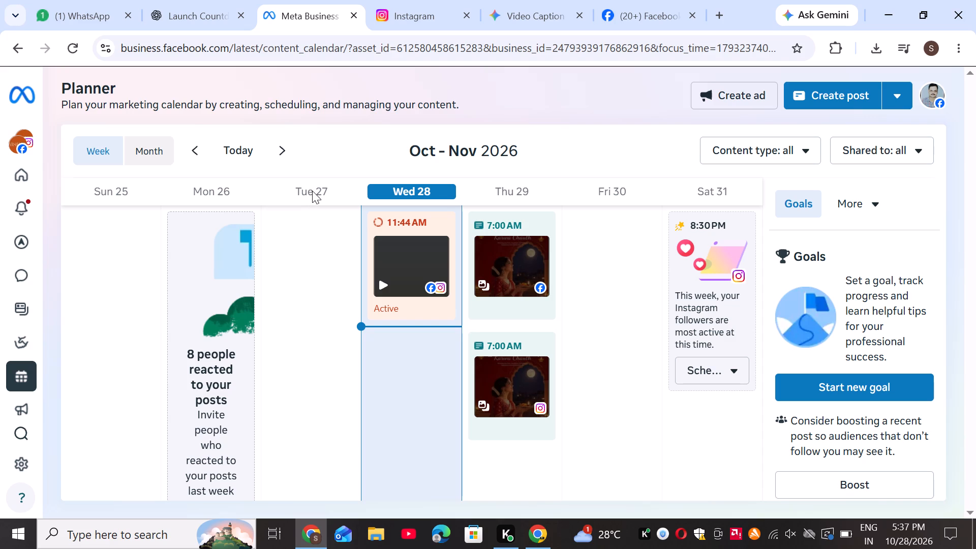
# Go to the Vastraaya Home page in Meta Business Suite and accept the terms for joining the Vastraaya business portfolio.
pyautogui.click(20, 180)
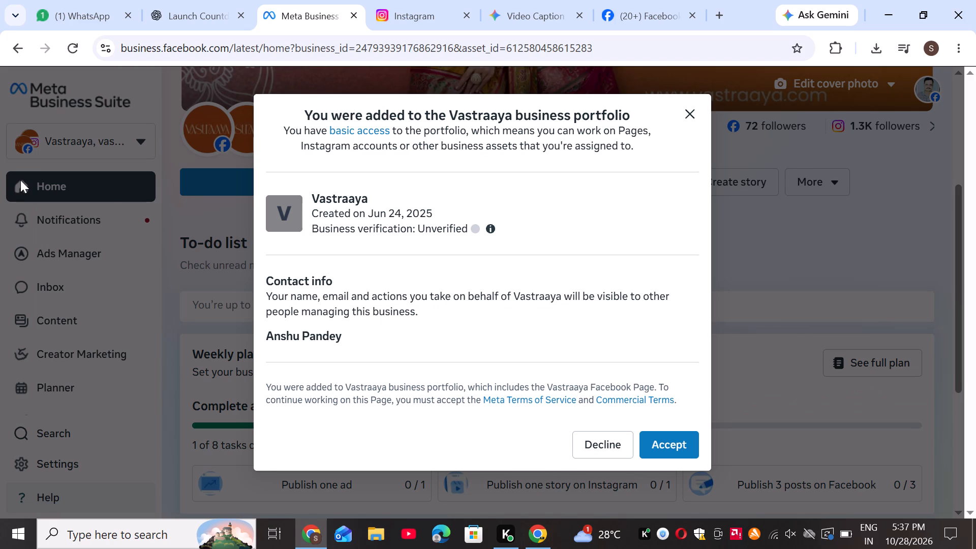
pyautogui.click(662, 446)
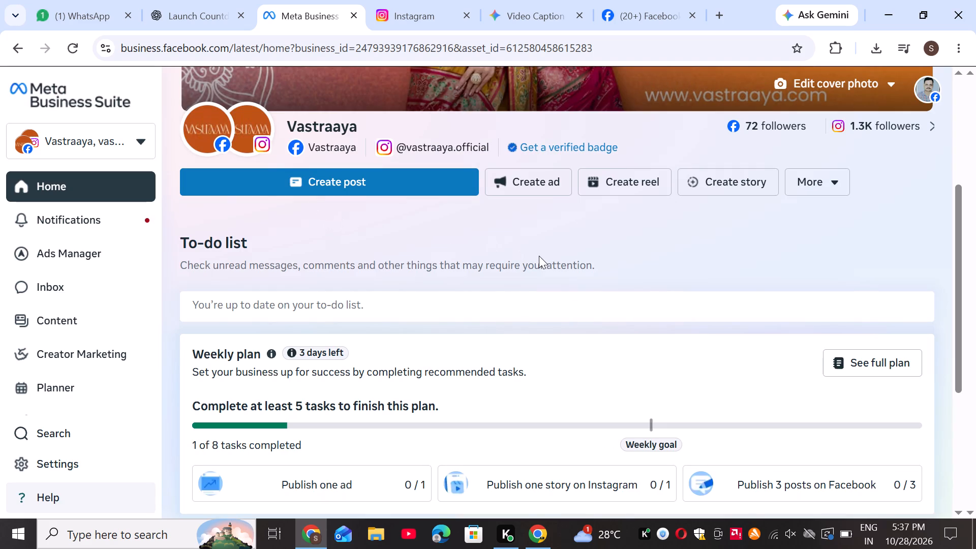
# Look over the Vastraaya Home page down to the Manage your marketing content section.
pyautogui.scroll(2, 540, 256)
pyautogui.scroll(-2, 540, 256)
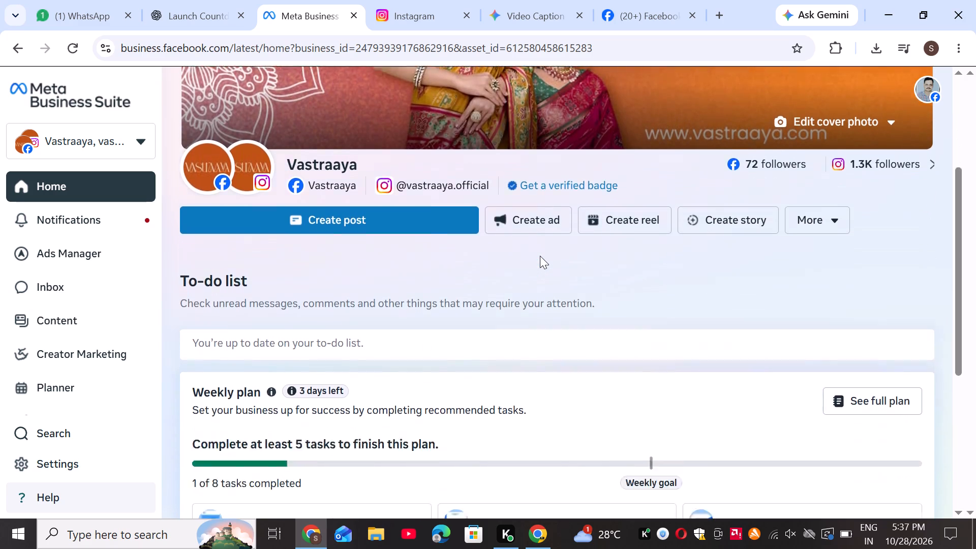
pyautogui.scroll(-6, 540, 256)
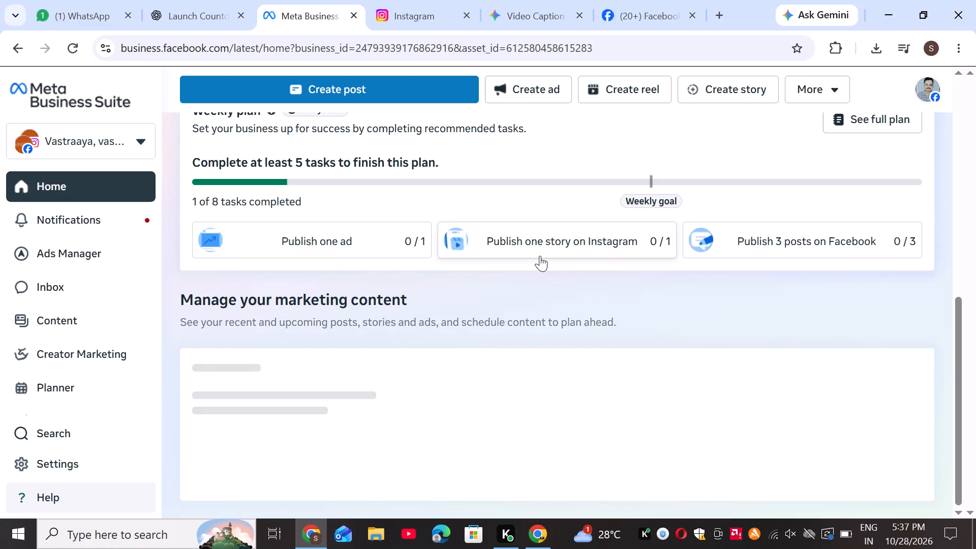